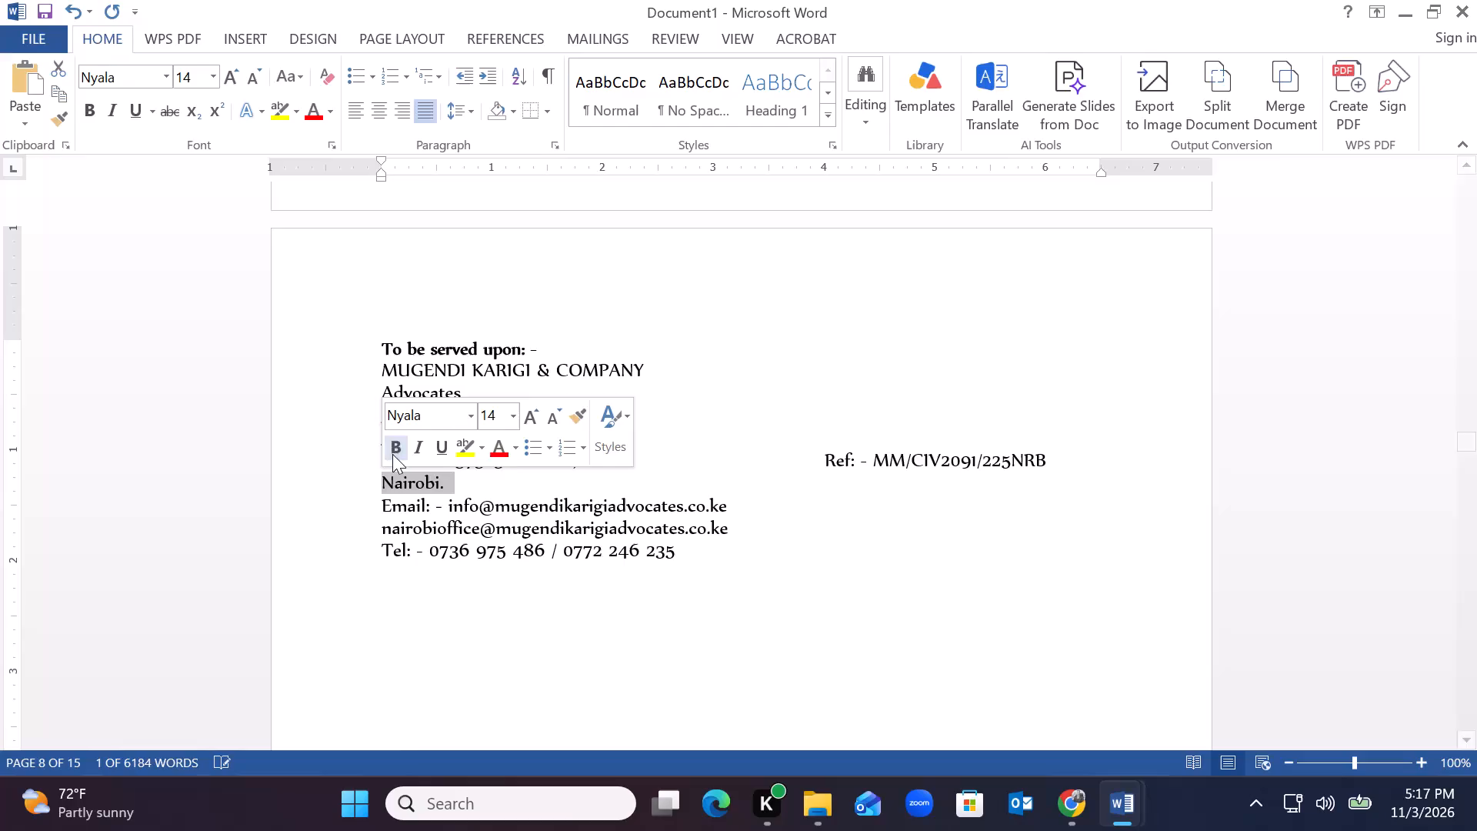
# Turn both e-mail addresses in the "To be served upon" block into hyperlinks, leaving no blank lines between the entries.
pyautogui.click(743, 503)
pyautogui.press('Return')
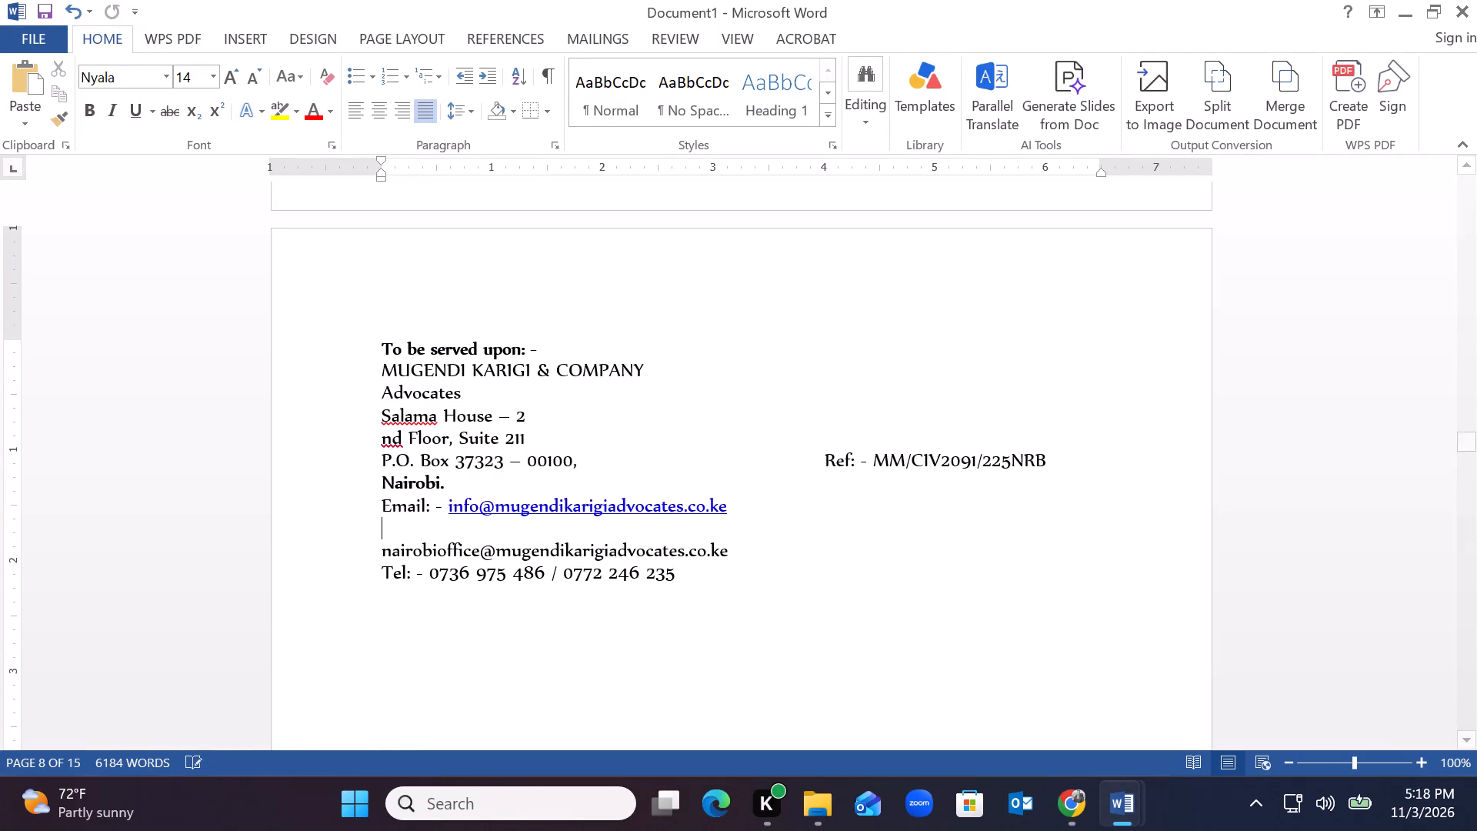
pyautogui.press('BackSpace')
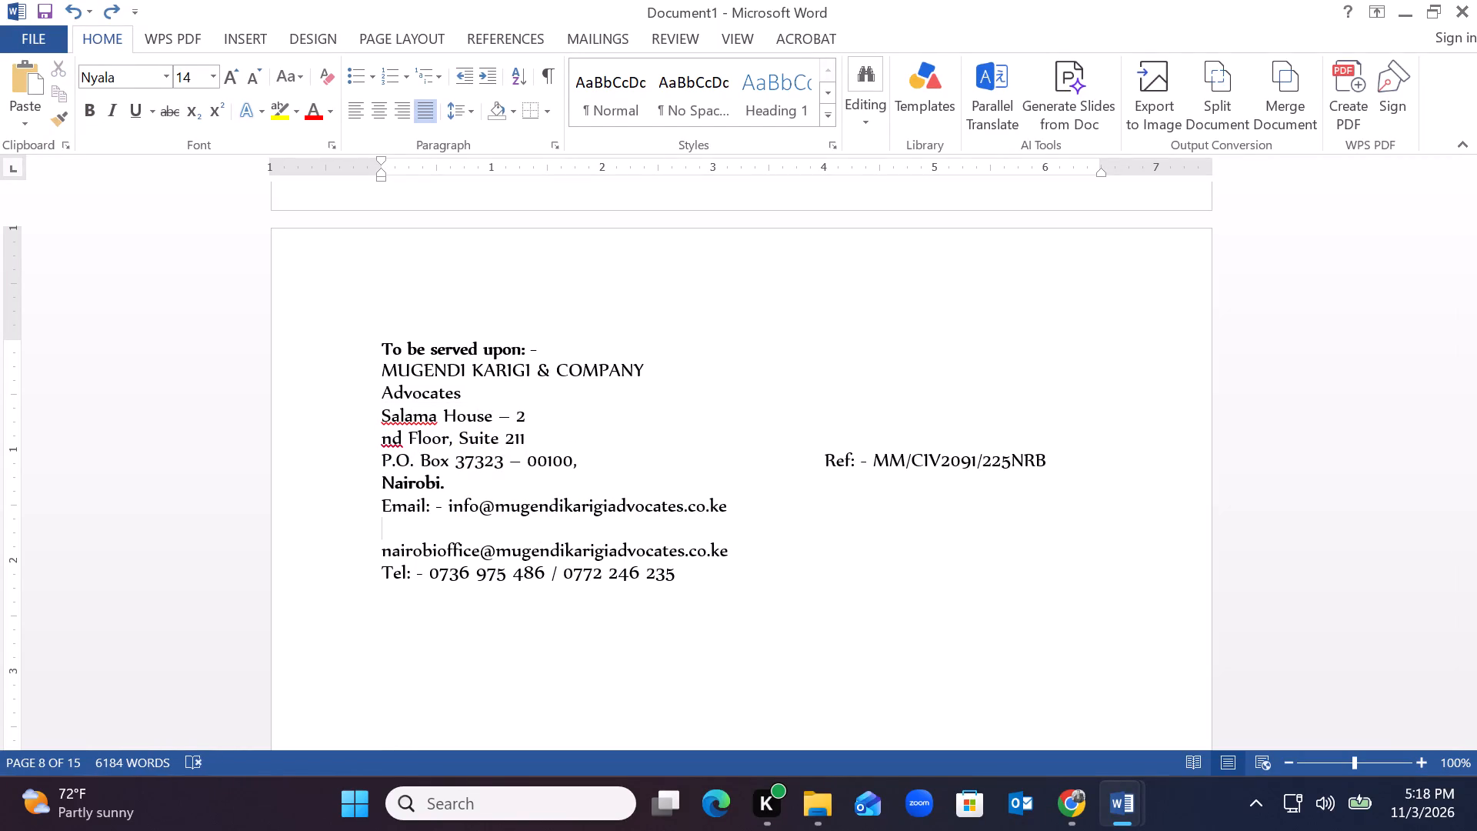
pyautogui.press('BackSpace')
pyautogui.press('Return')
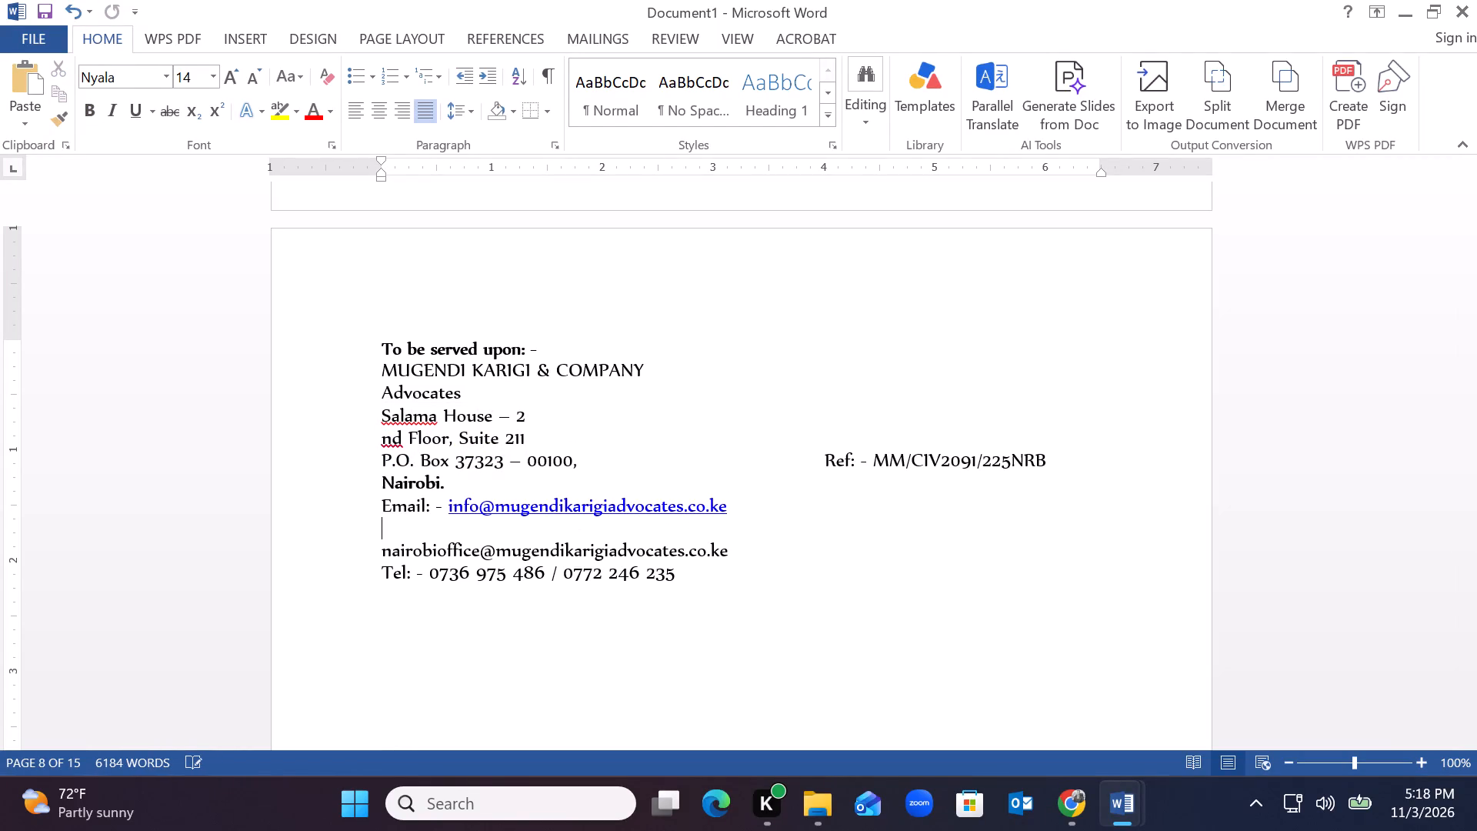
pyautogui.click(378, 551)
pyautogui.press('BackSpace')
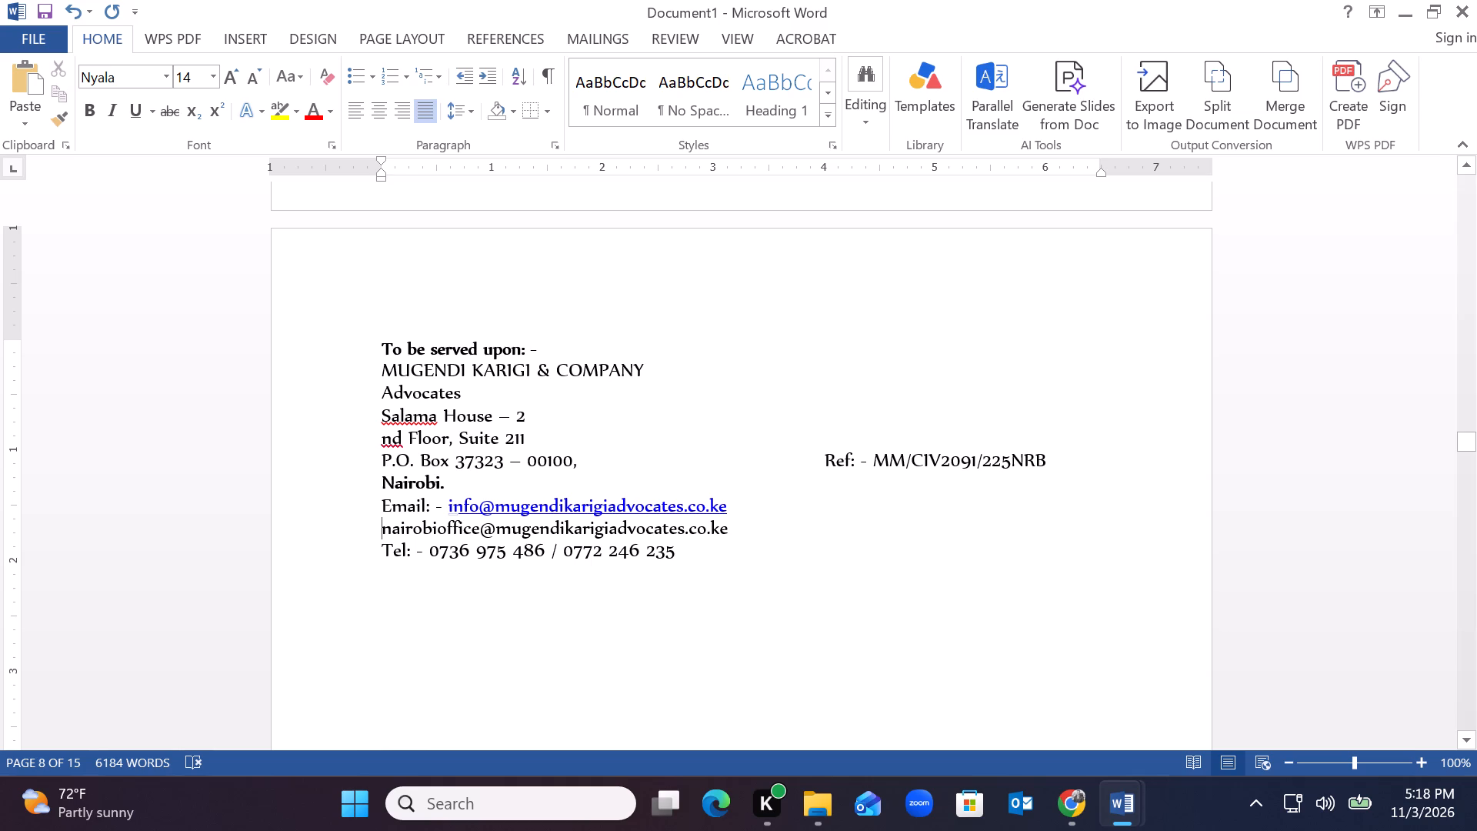
pyautogui.click(745, 533)
pyautogui.press('Return')
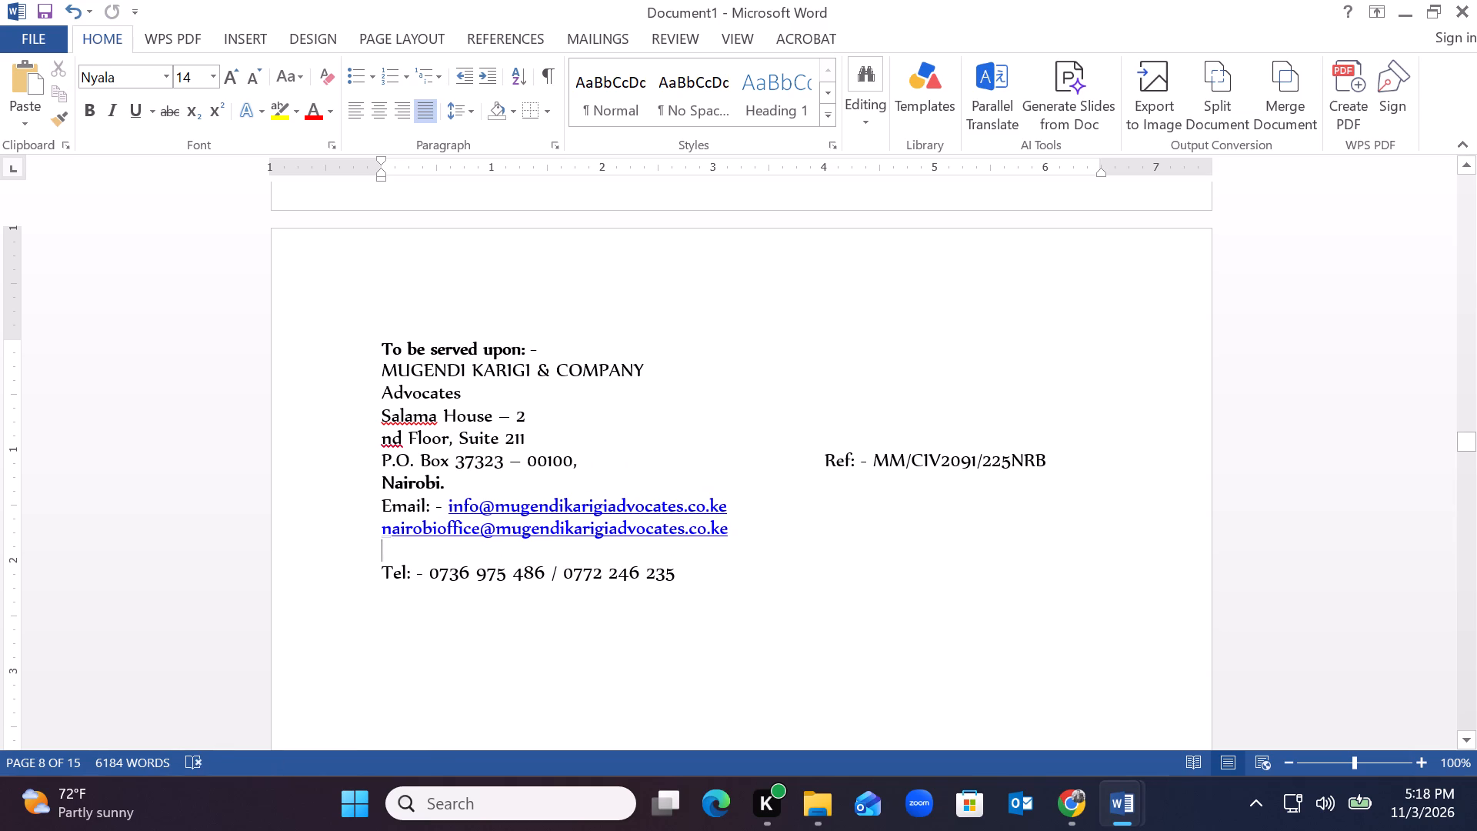
pyautogui.click(383, 574)
pyautogui.press('BackSpace')
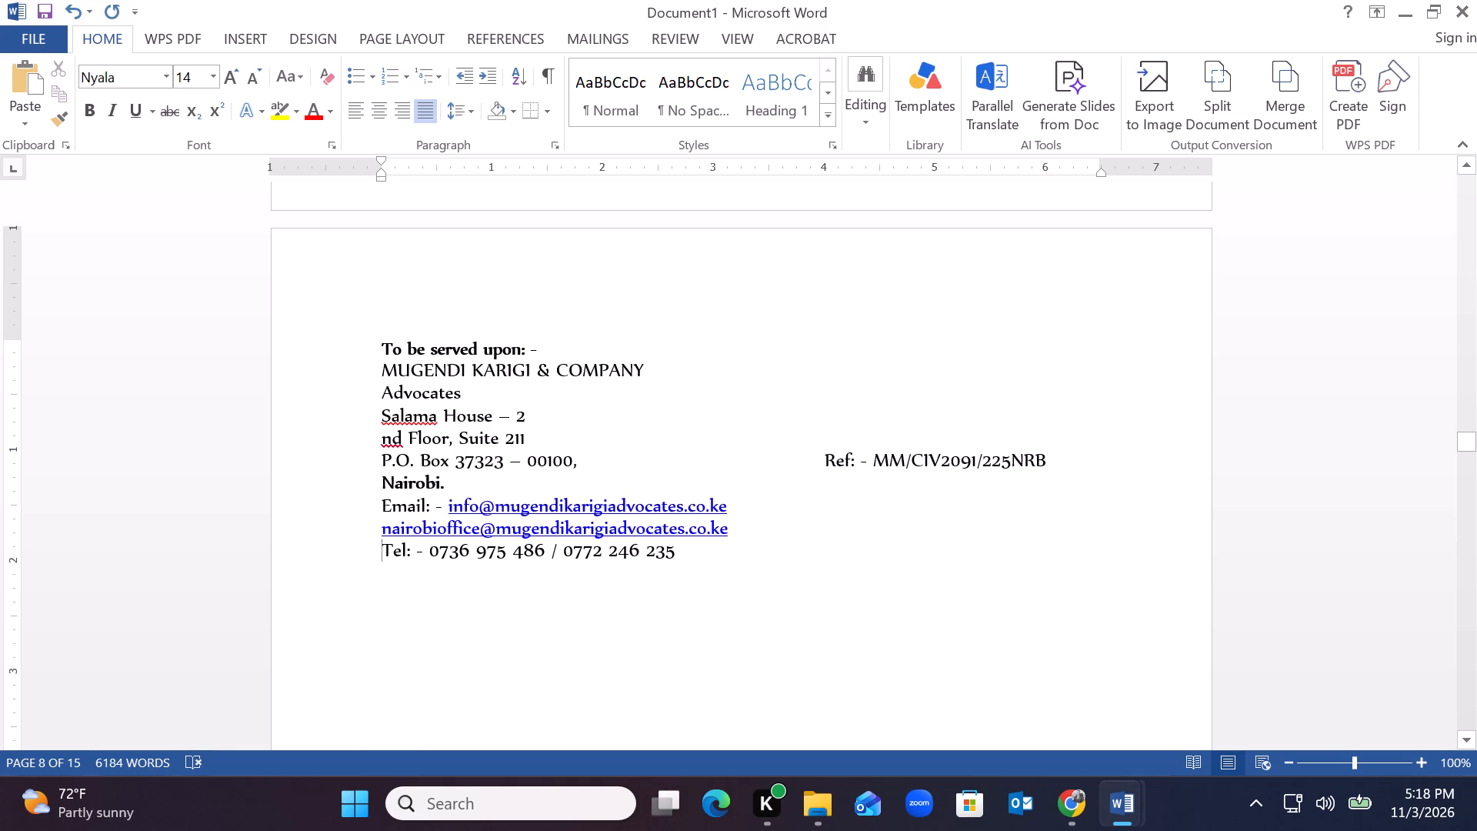
# Check the layout of the "To be served upon" page and the pages directly around it.
pyautogui.scroll(4, 507, 637)
pyautogui.scroll(-4, 507, 637)
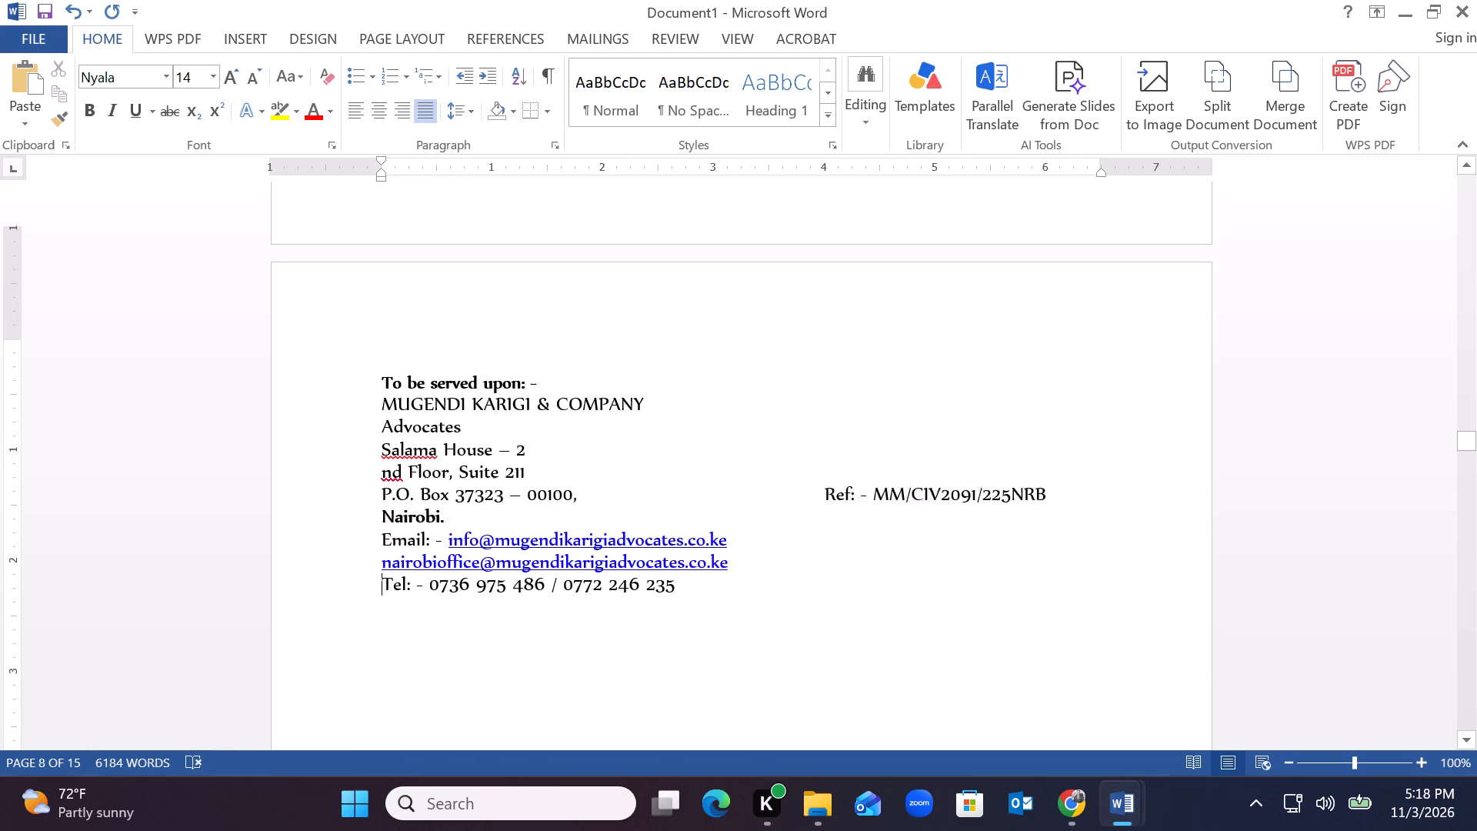
pyautogui.scroll(3, 734, 574)
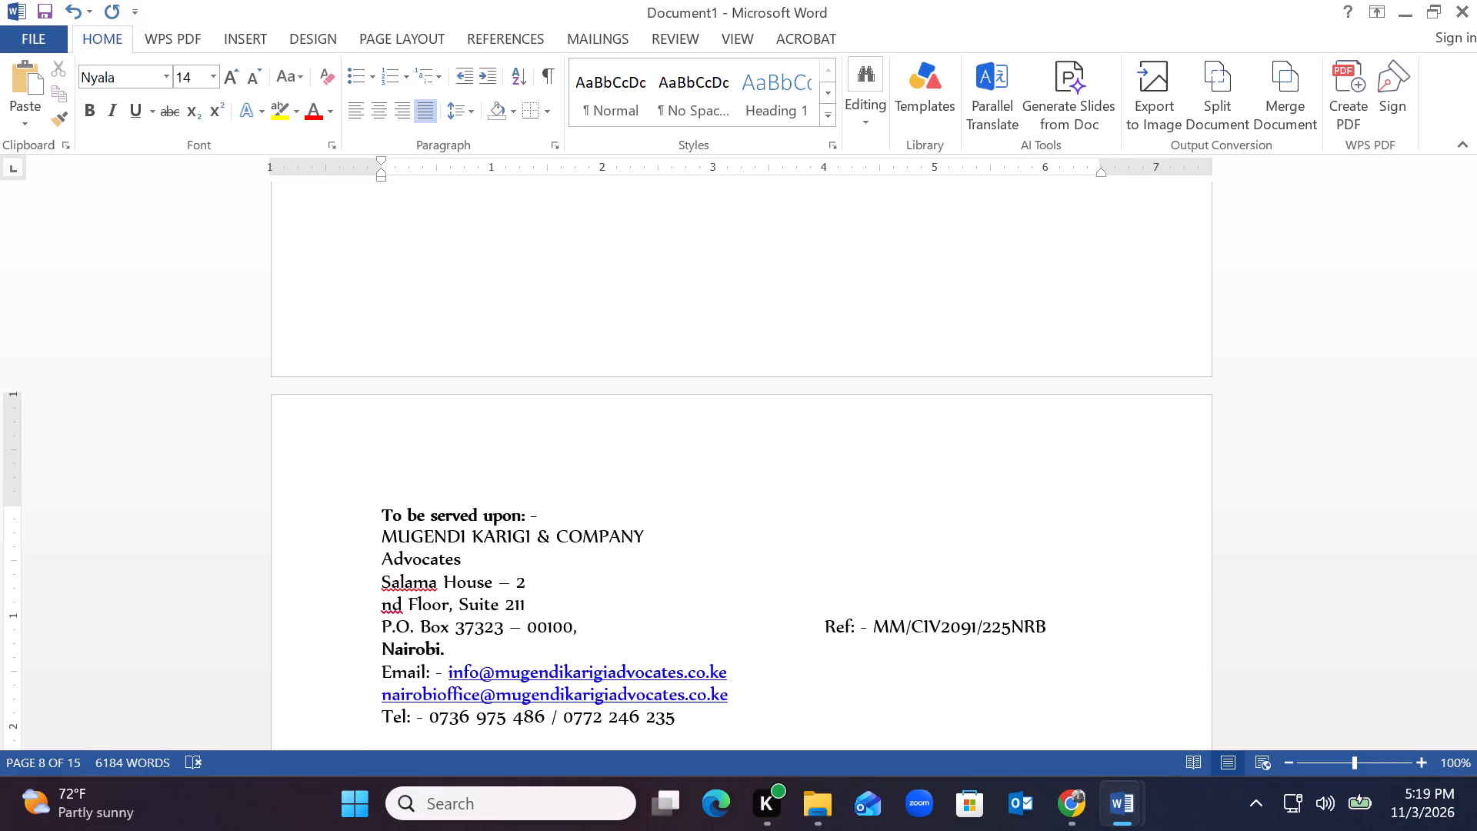
pyautogui.scroll(-11, 819, 529)
pyautogui.scroll(-13, 815, 536)
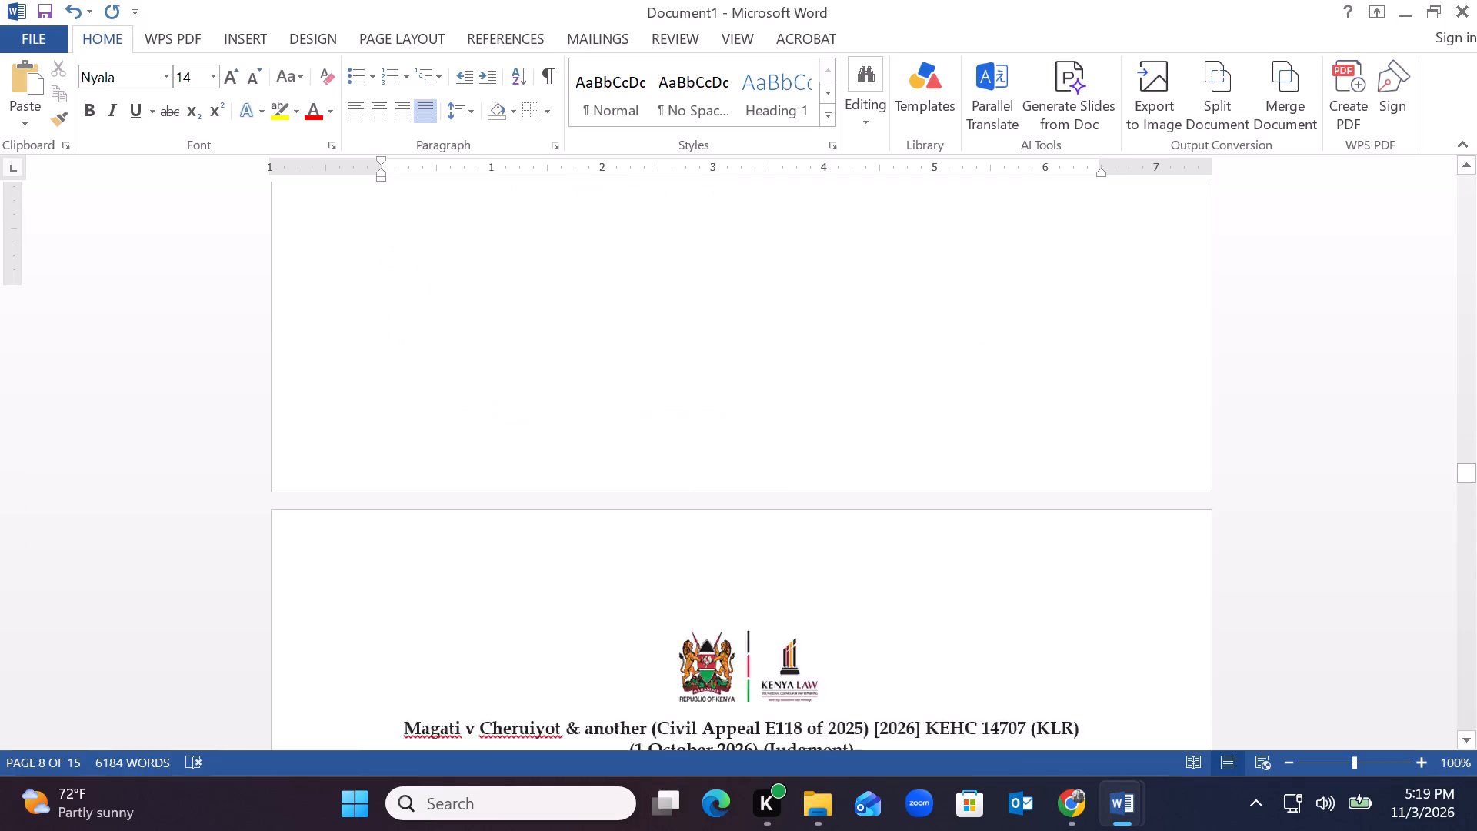
# Copy the heading "RESPONDENT'S SUBMISSIONS" from the first page of the document.
pyautogui.scroll(20, 812, 538)
pyautogui.scroll(10, 812, 538)
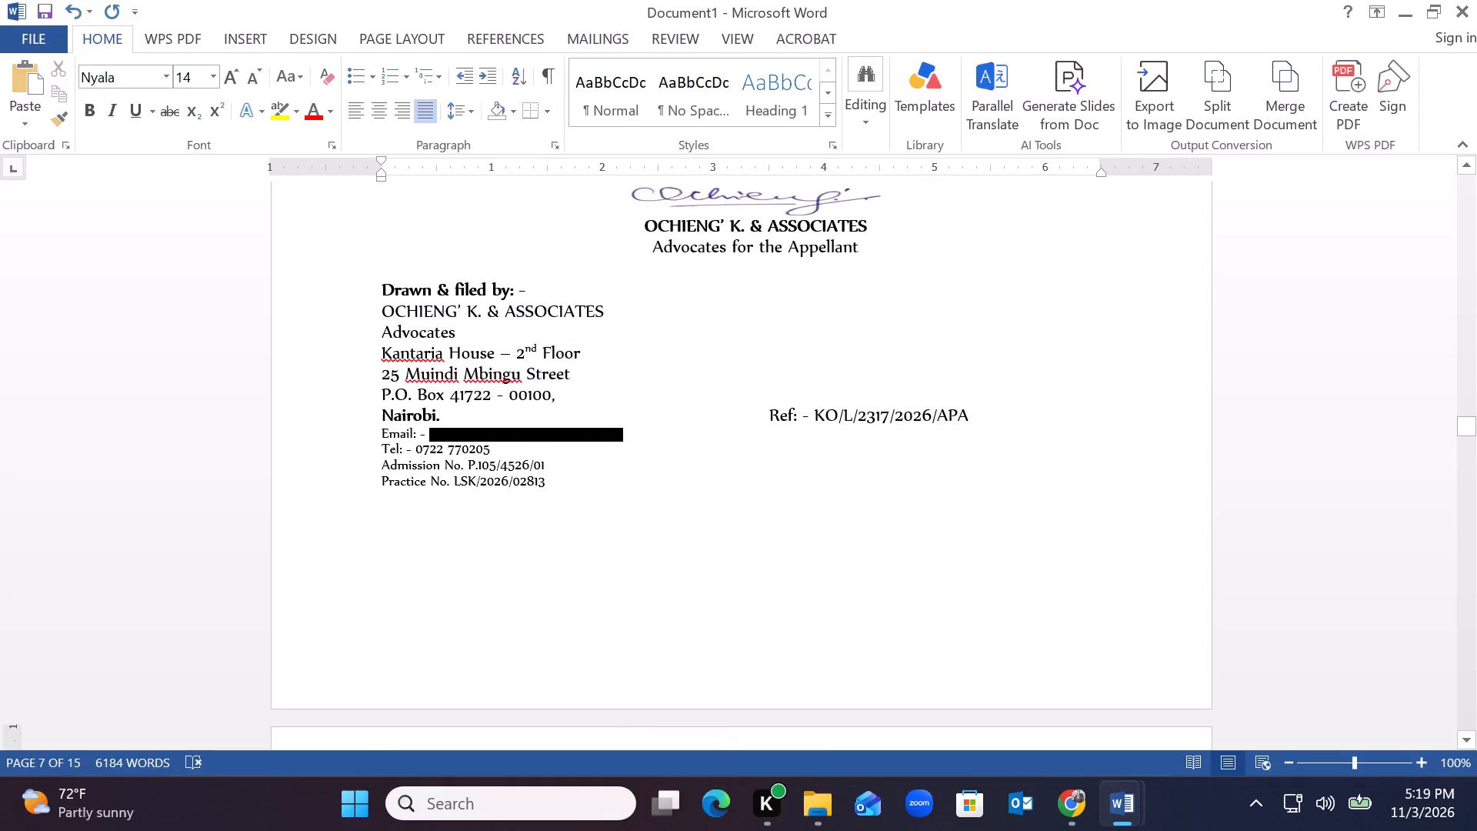
pyautogui.scroll(11, 834, 532)
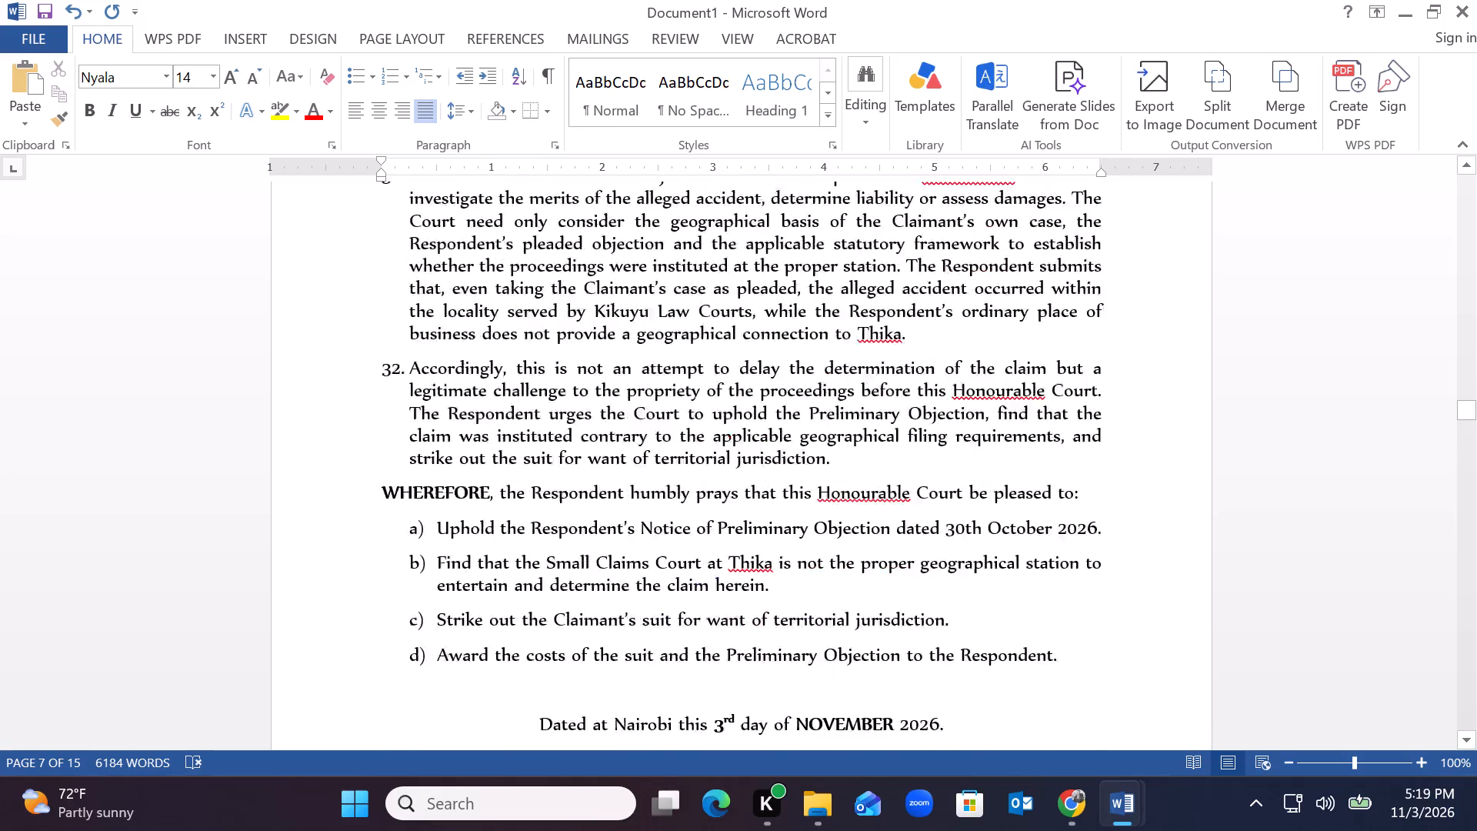
pyautogui.scroll(20, 834, 532)
pyautogui.scroll(20, 834, 532)
pyautogui.scroll(1, 834, 532)
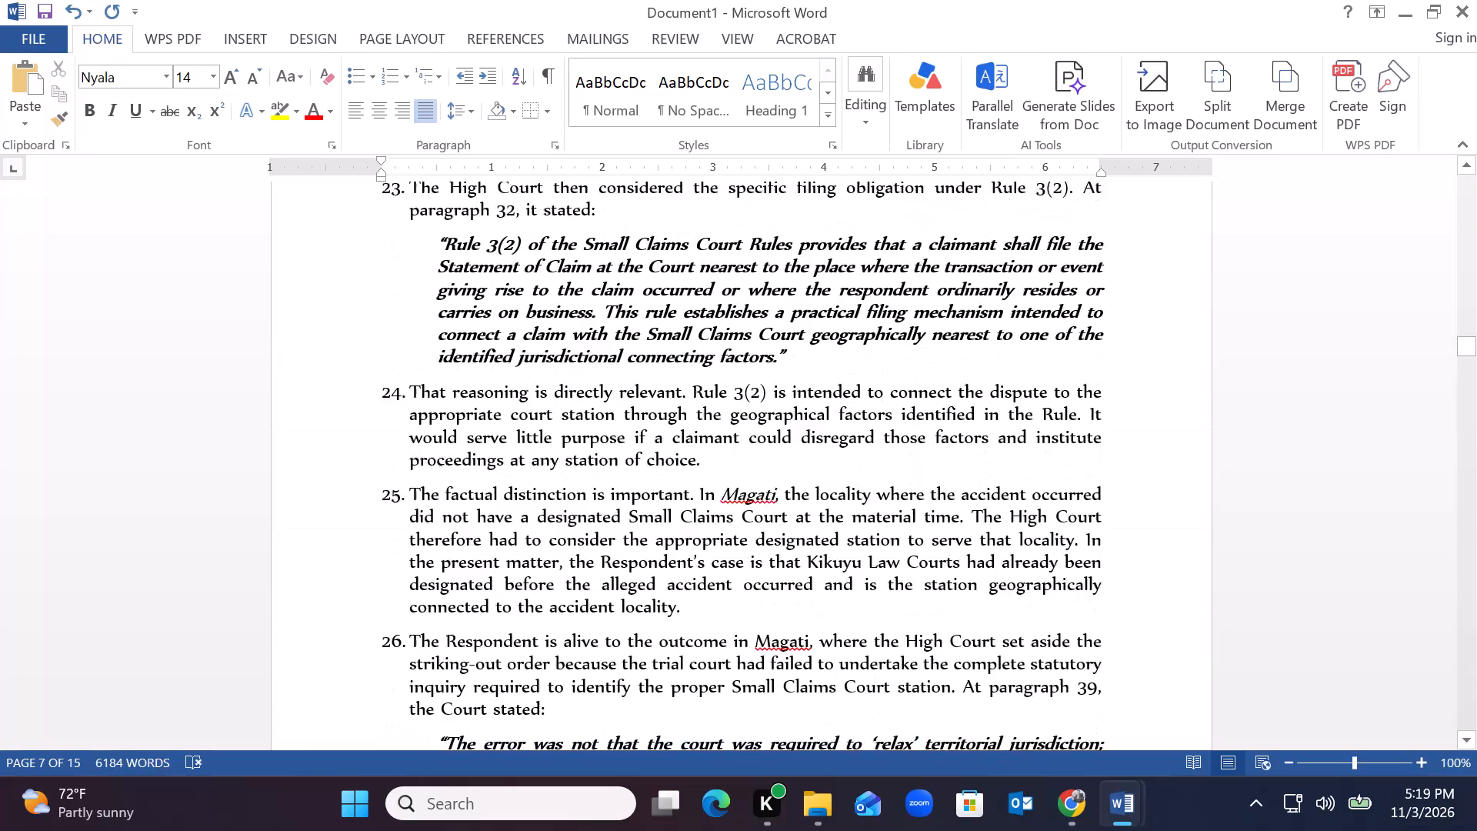
pyautogui.scroll(20, 832, 536)
pyautogui.scroll(8, 832, 536)
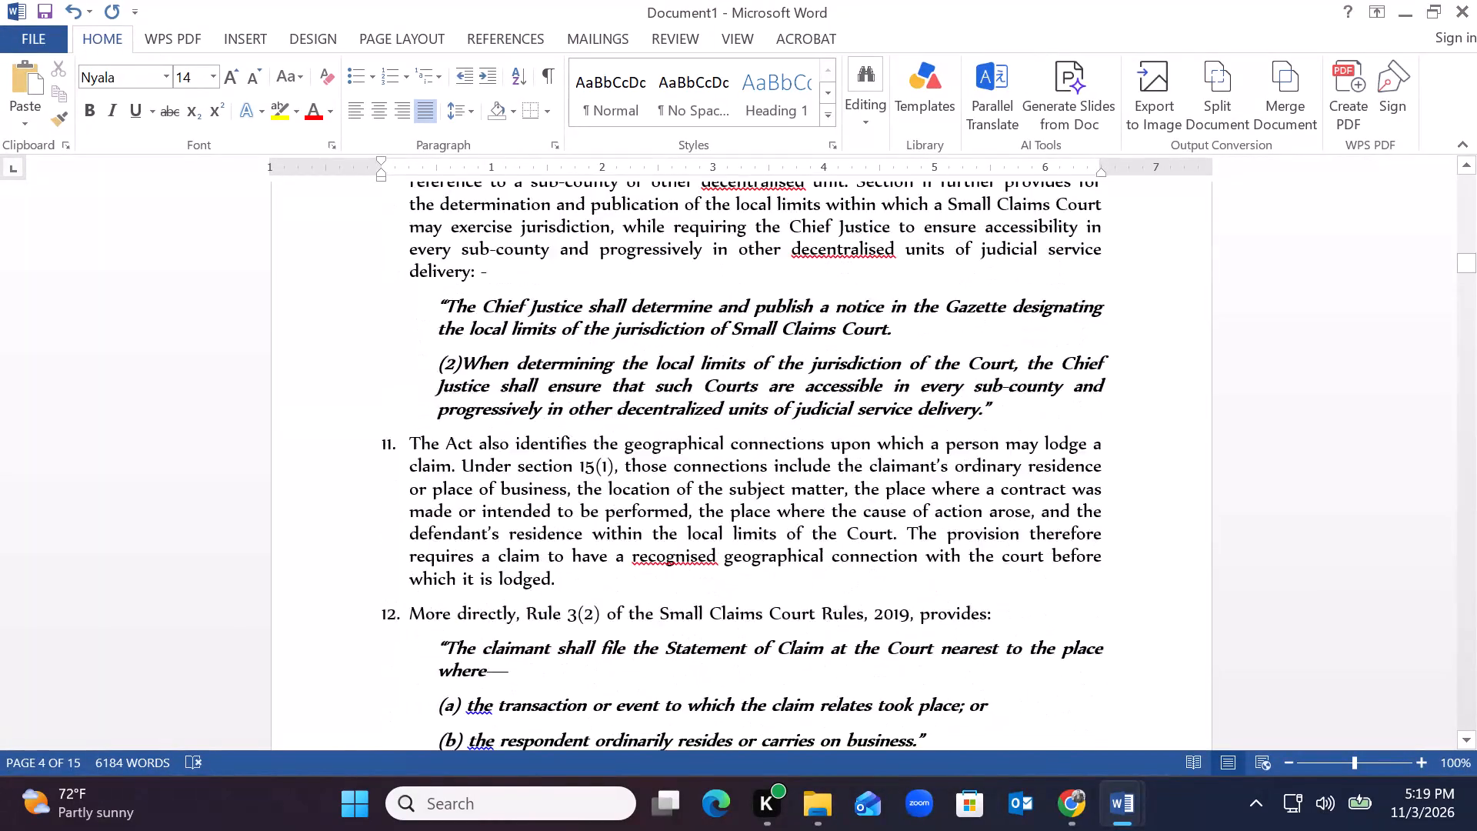
pyautogui.scroll(7, 786, 524)
pyautogui.moveTo(609, 605); pyautogui.dragTo(859, 600)
pyautogui.hotkey('ctrl', 'c')
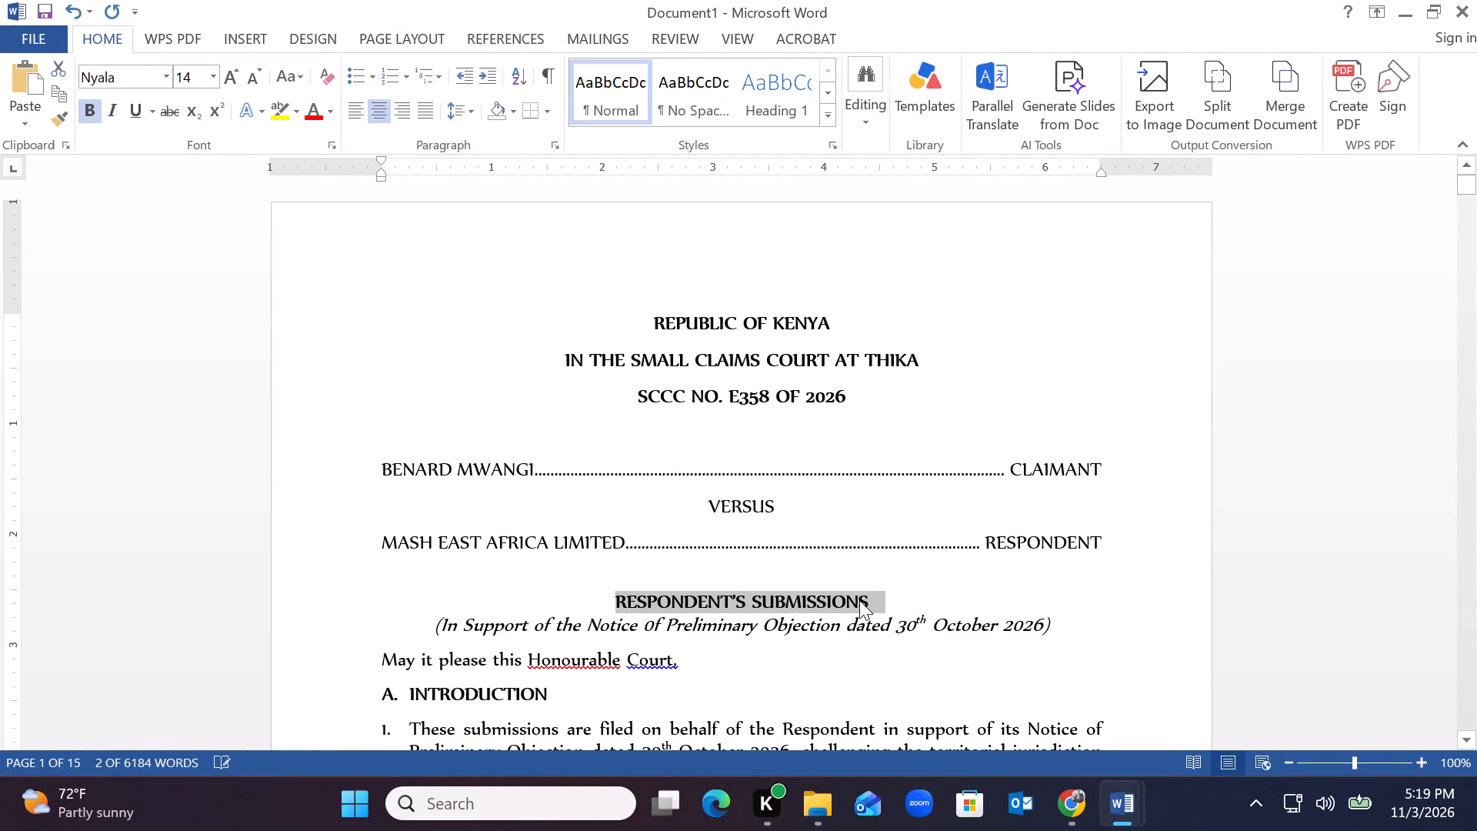
# Start saving the document under a new name and open the folder 03.11.2026 under D: > 2026 > NOVEMBER 2026.
pyautogui.click(25, 35)
pyautogui.click(48, 325)
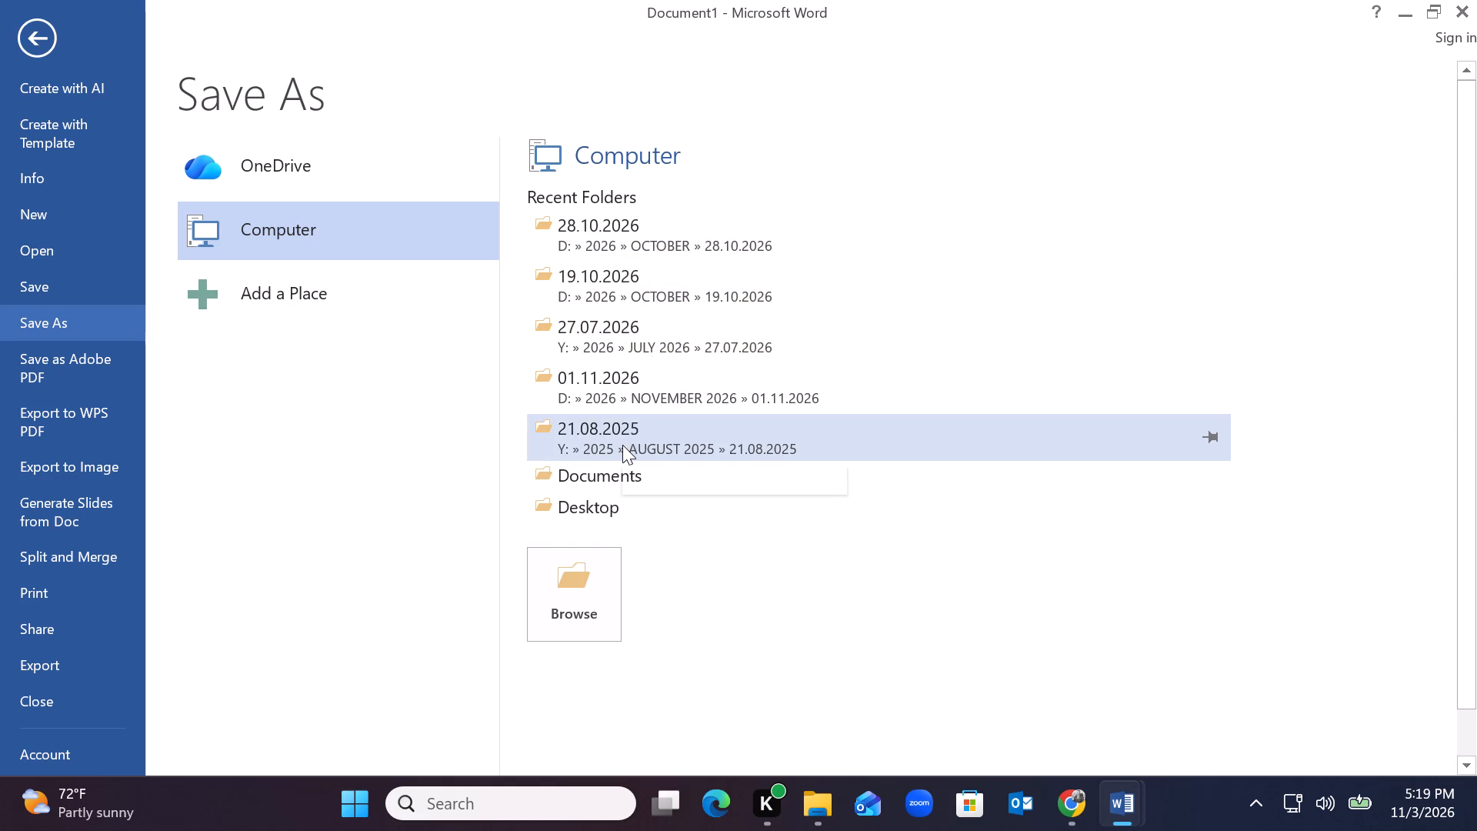
pyautogui.click(585, 597)
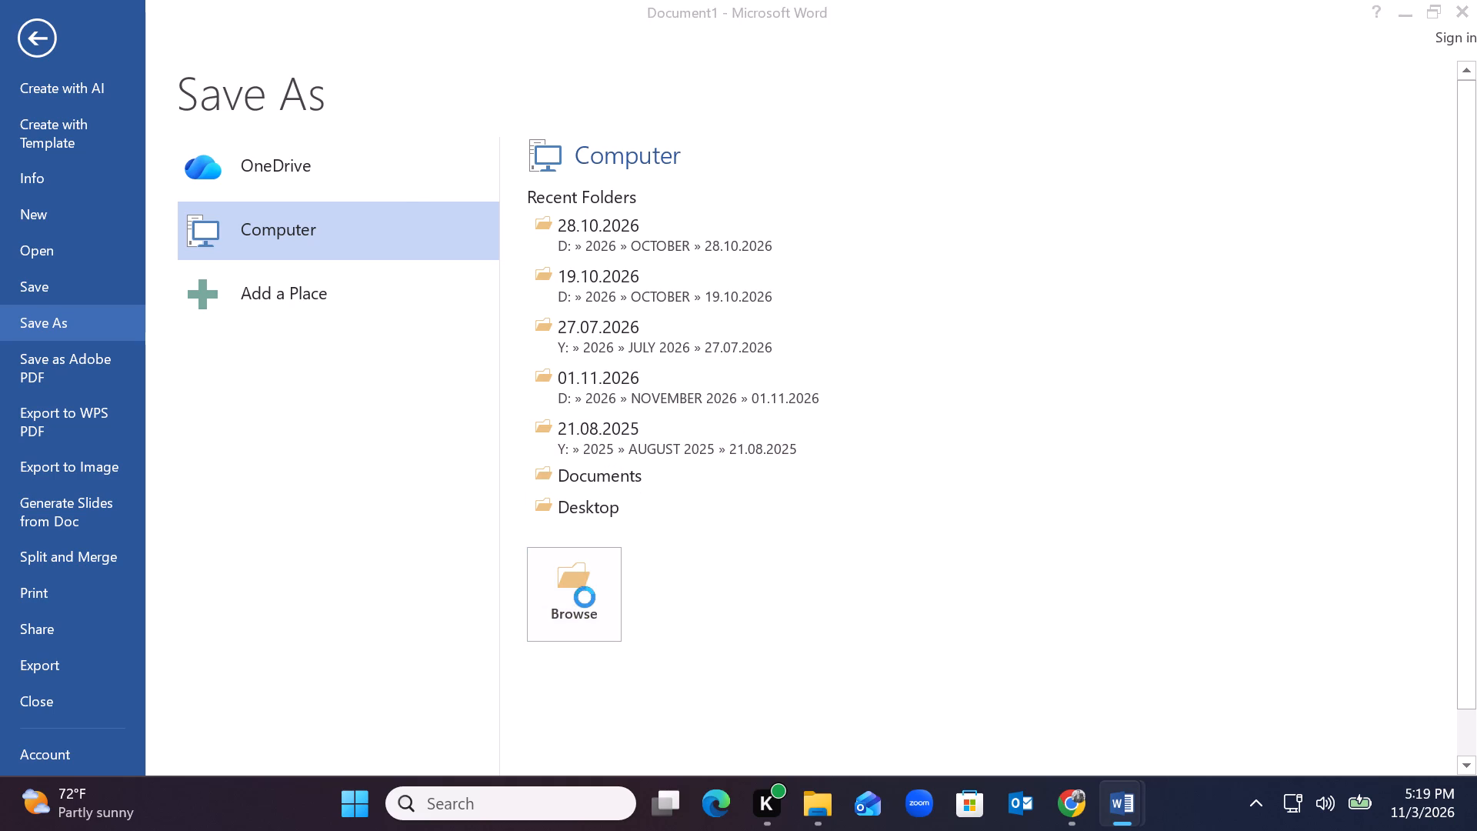
pyautogui.click(115, 335)
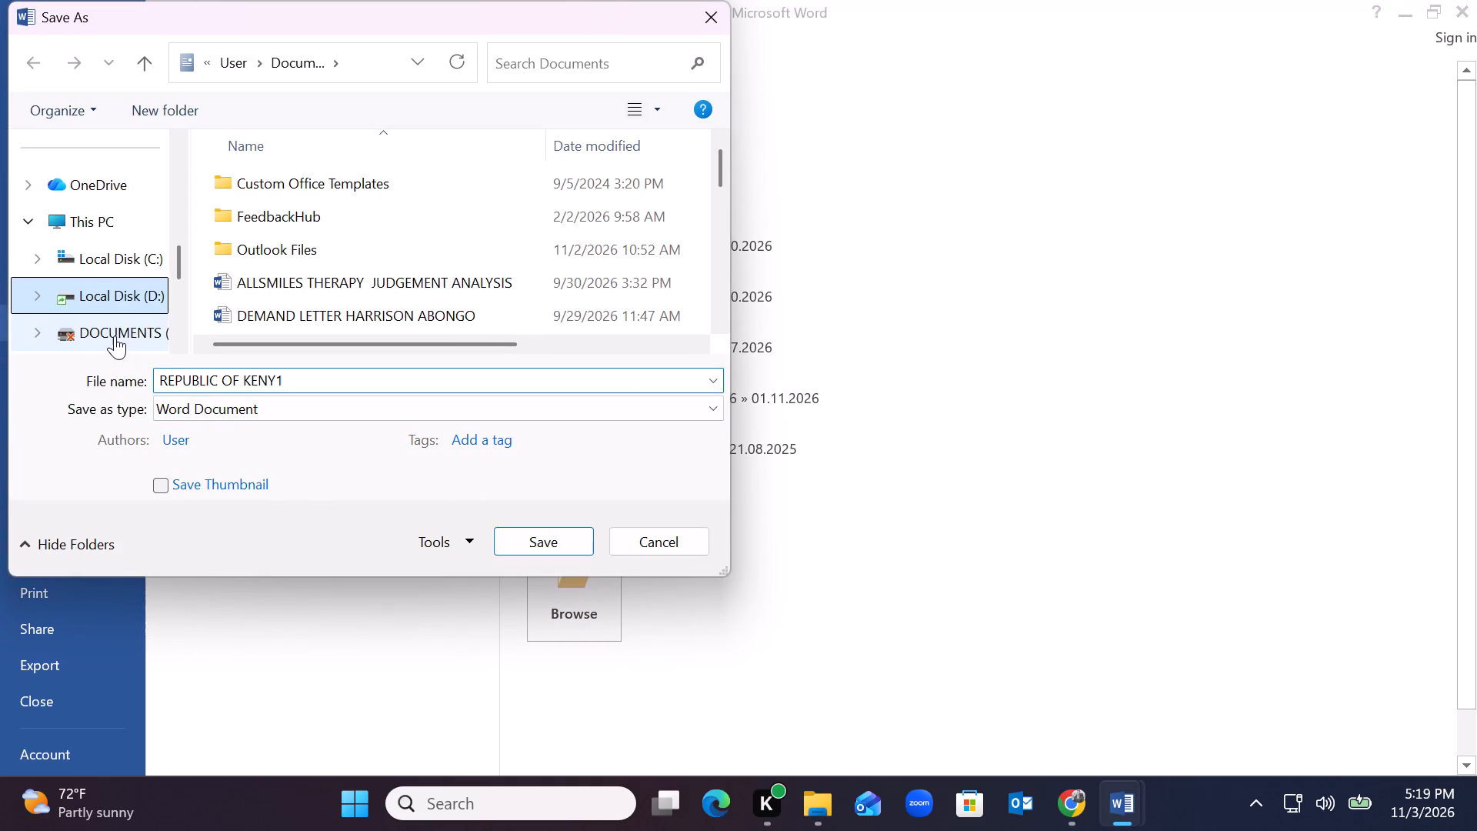
pyautogui.scroll(-4, 314, 255)
pyautogui.scroll(2, 314, 260)
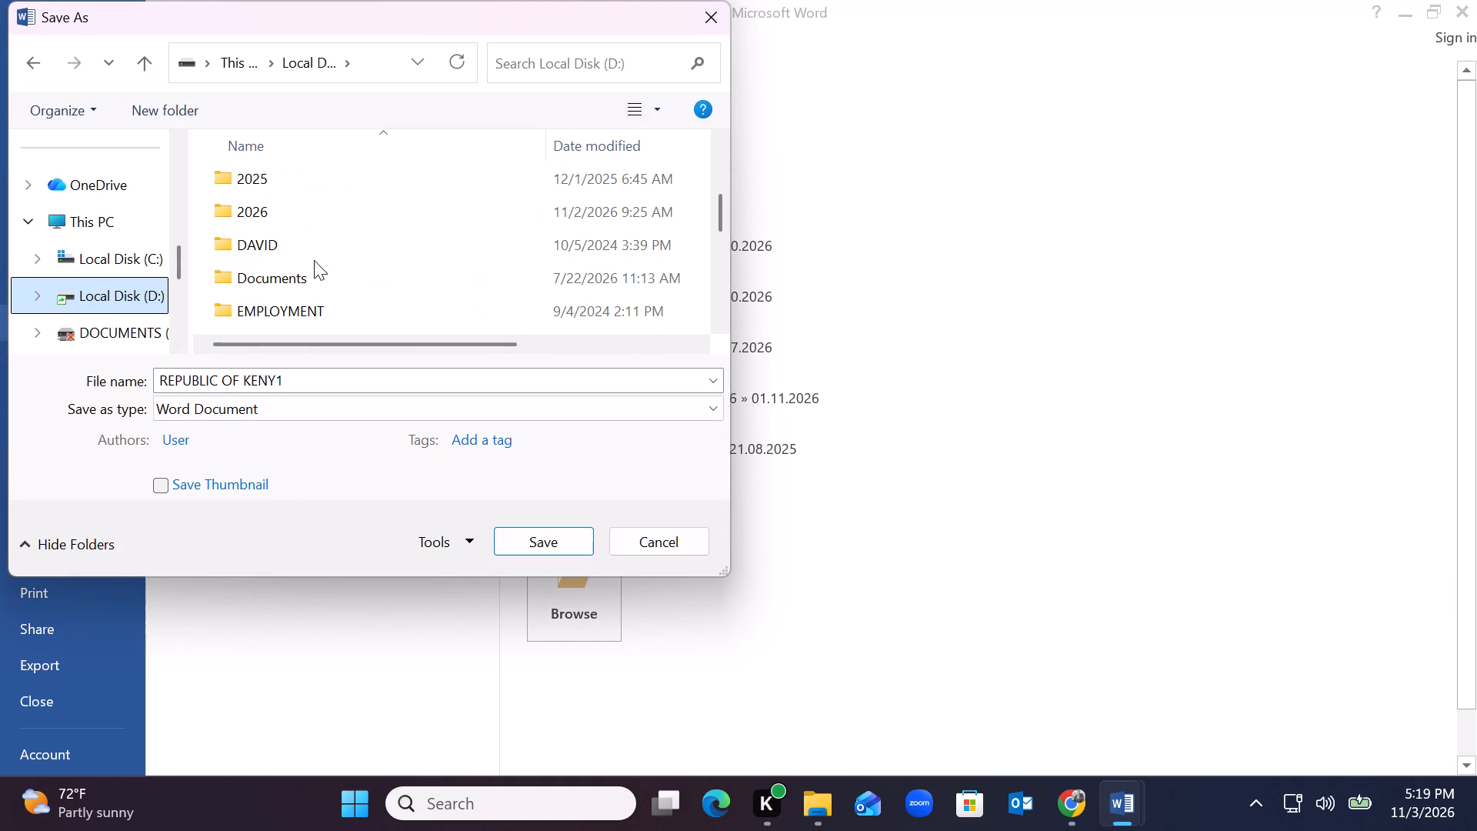
pyautogui.doubleClick(270, 205)
pyautogui.scroll(-4, 286, 223)
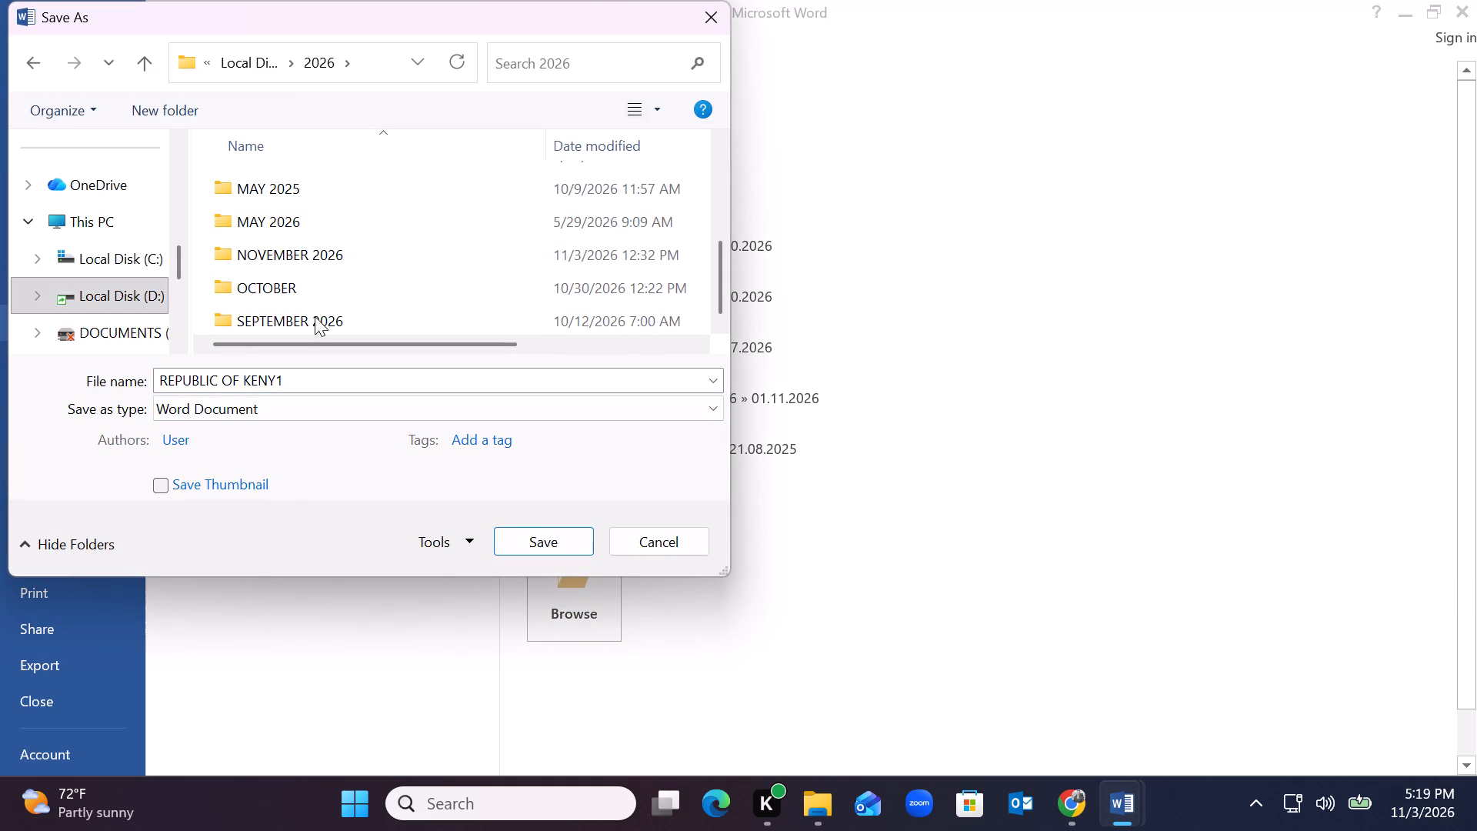
pyautogui.scroll(-3, 321, 303)
pyautogui.doubleClick(299, 255)
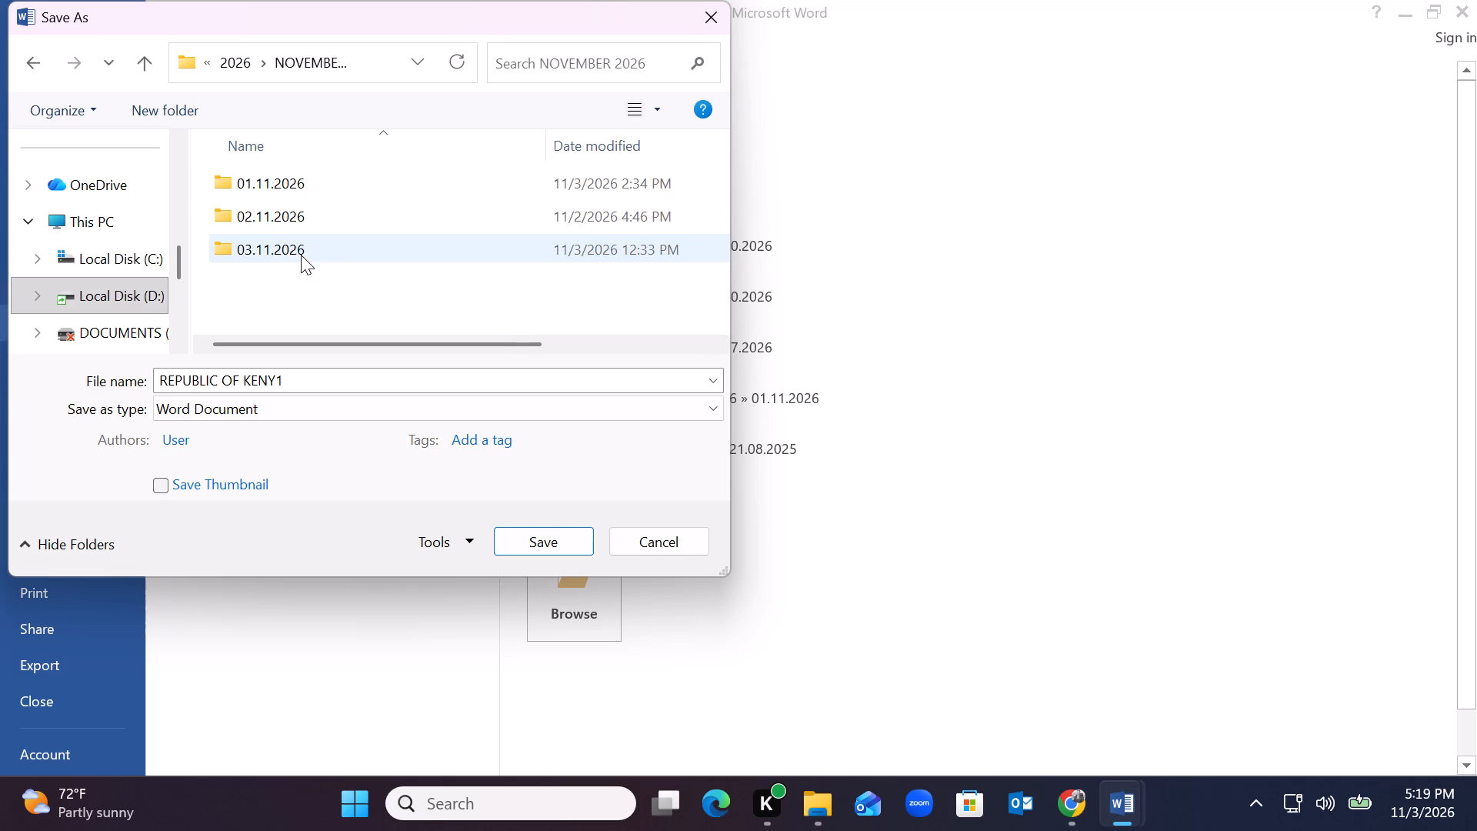
pyautogui.doubleClick(324, 247)
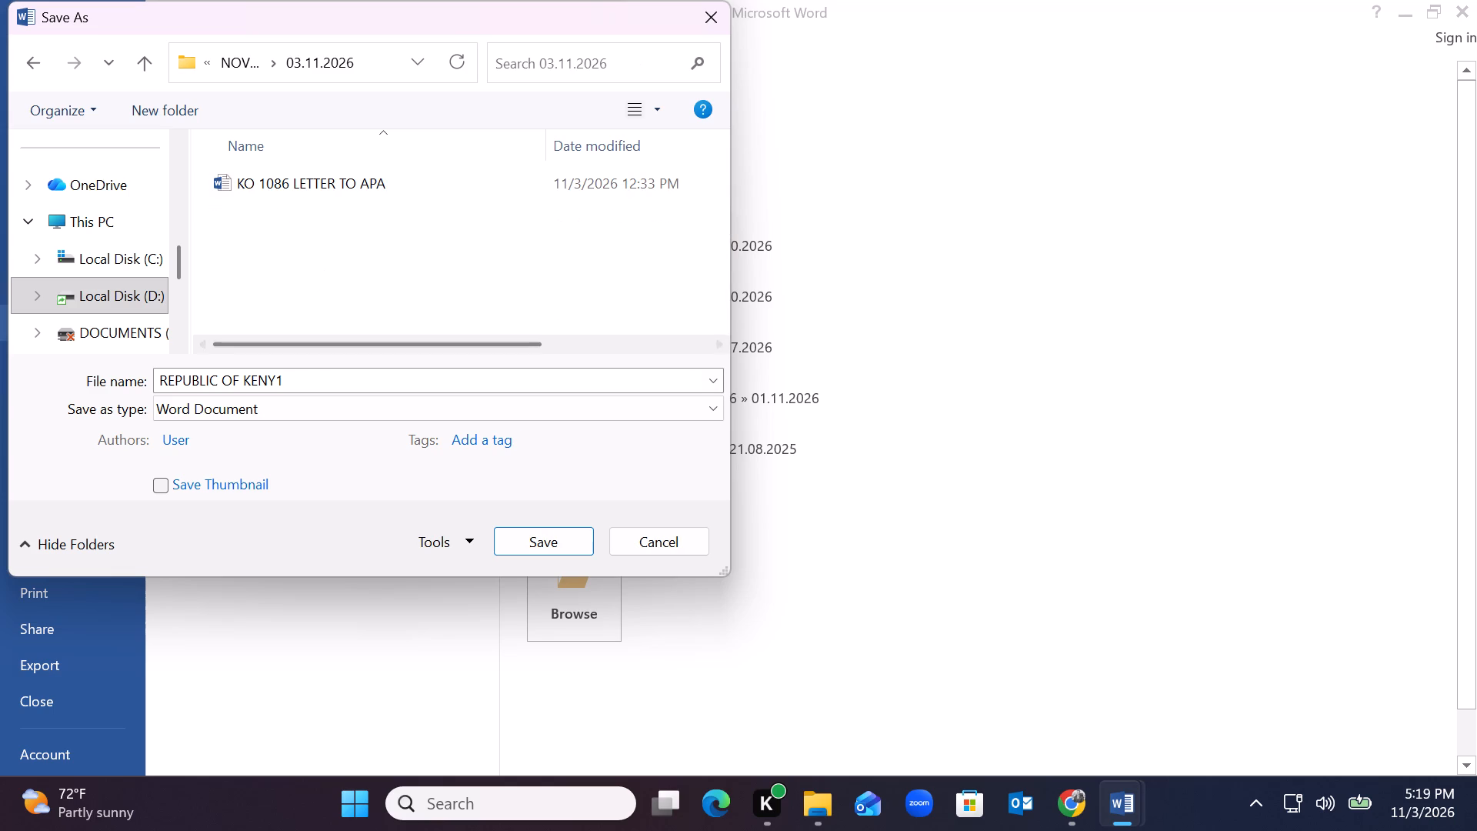
# Save the file as "KO 2317 RESPONDENT'S SUBMISSIONS" followed by the claimant's name and "VS MASH EAST AFRICA LTD", reusing the copied heading.
pyautogui.click(301, 378)
pyautogui.press('BackSpace')
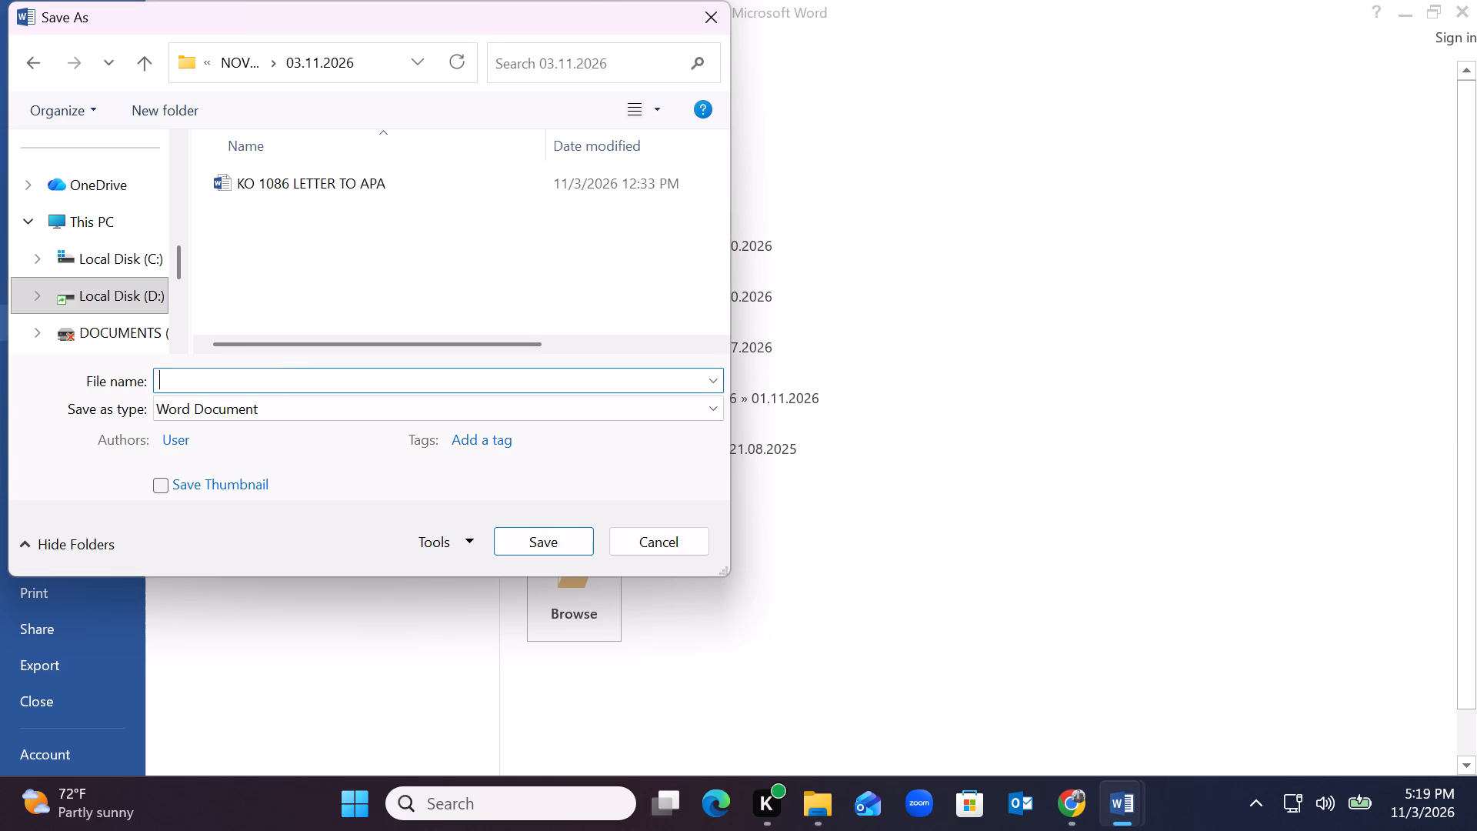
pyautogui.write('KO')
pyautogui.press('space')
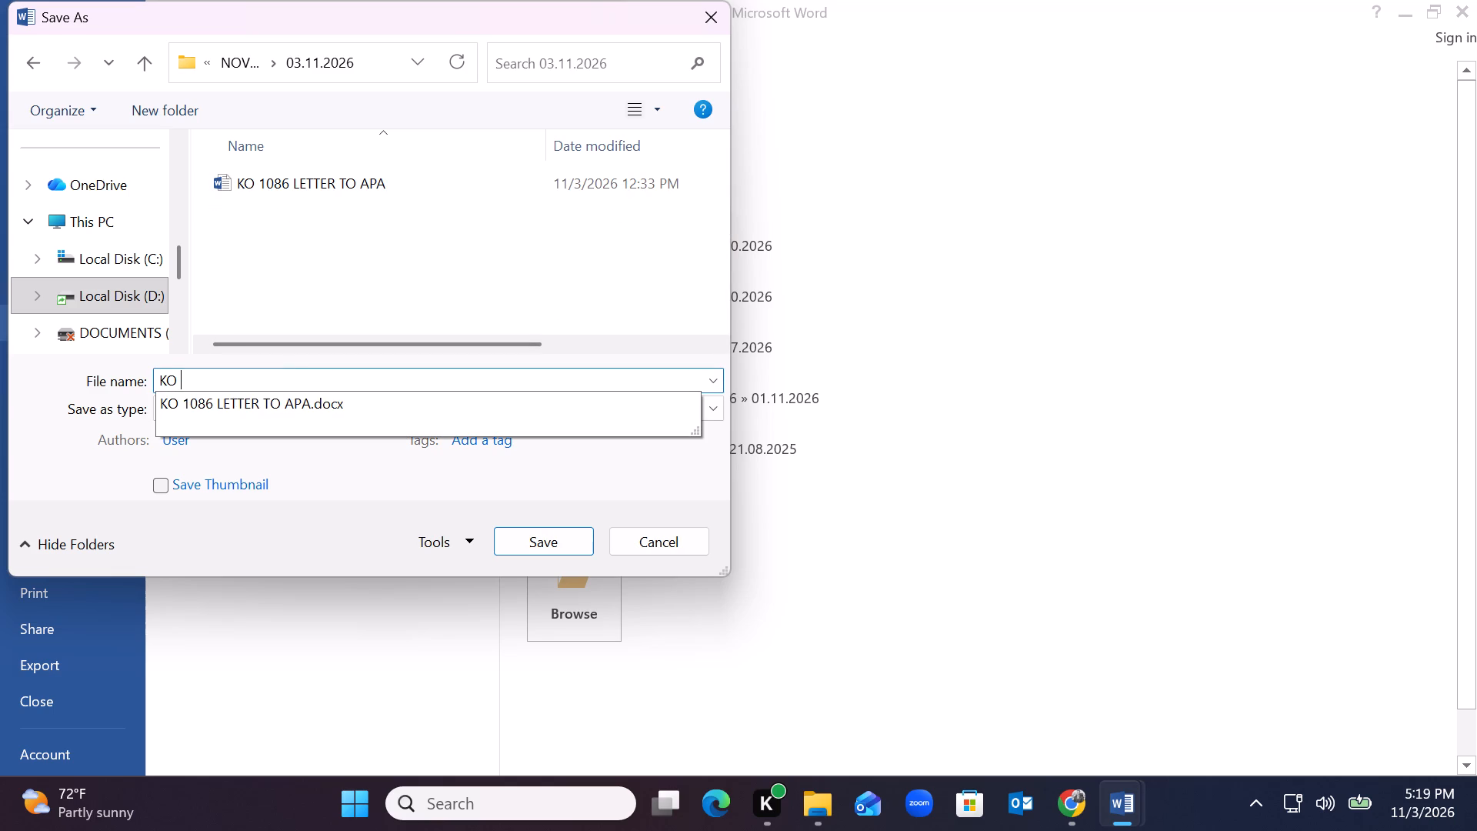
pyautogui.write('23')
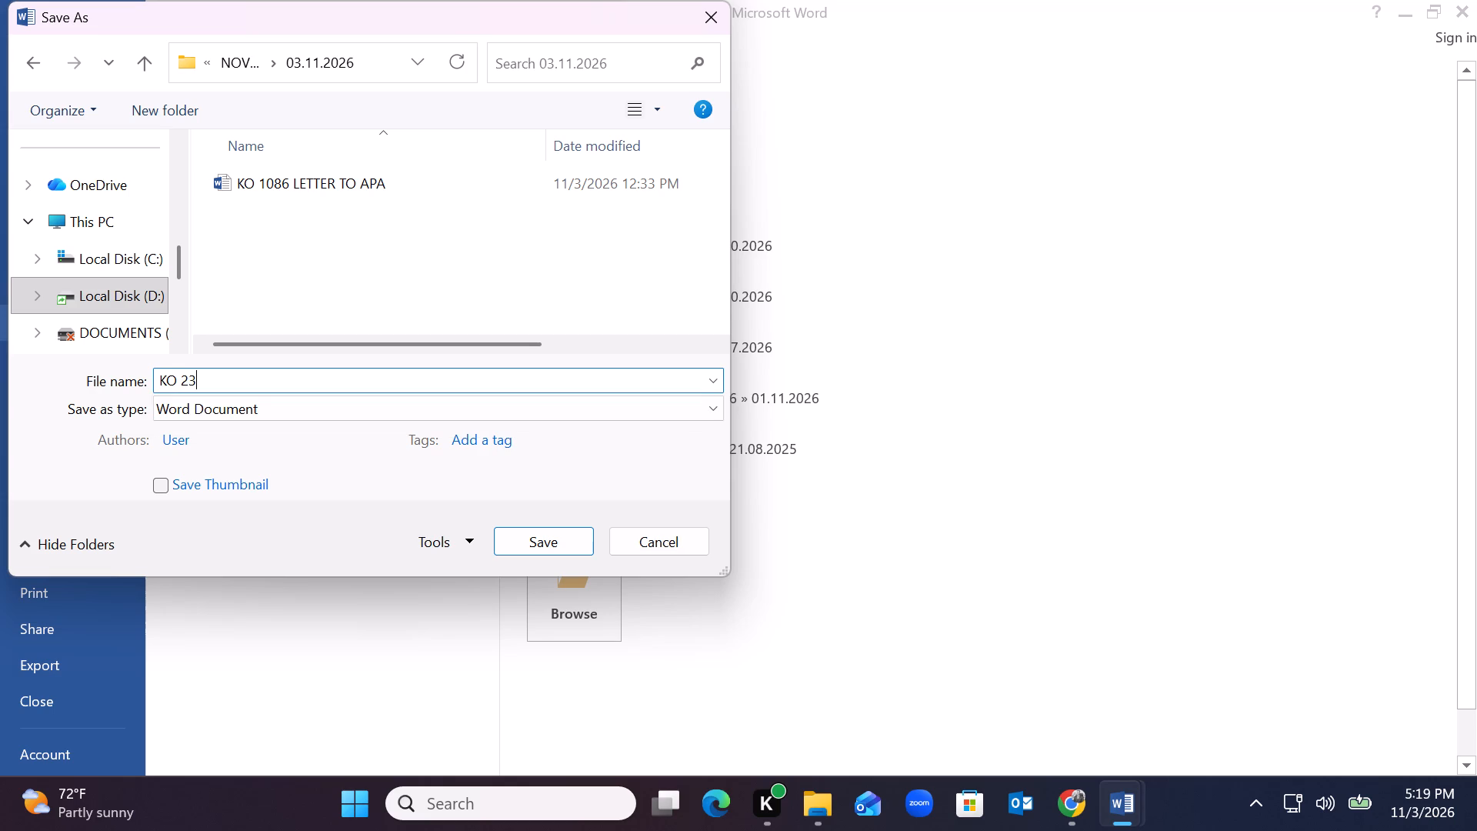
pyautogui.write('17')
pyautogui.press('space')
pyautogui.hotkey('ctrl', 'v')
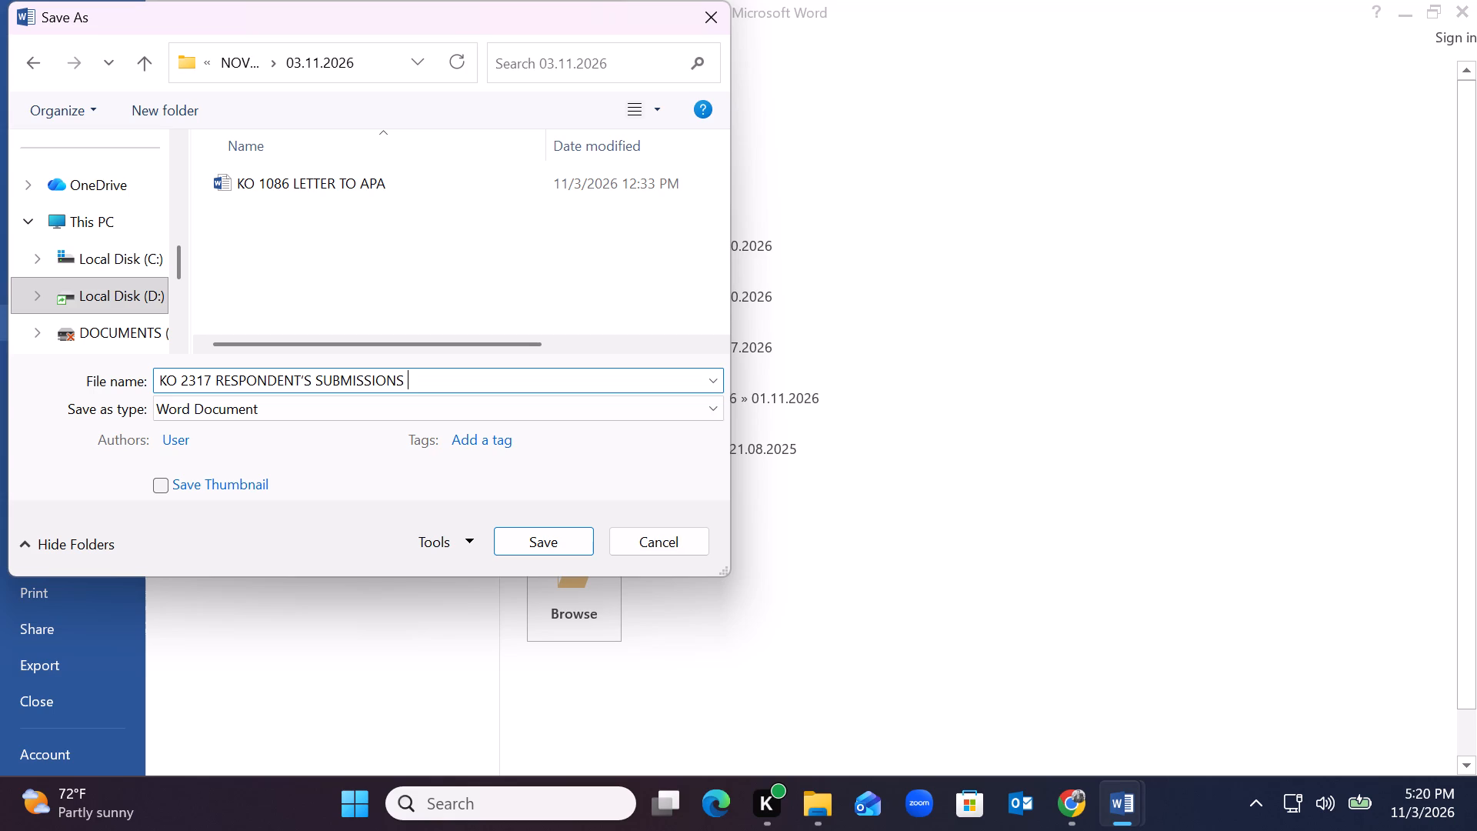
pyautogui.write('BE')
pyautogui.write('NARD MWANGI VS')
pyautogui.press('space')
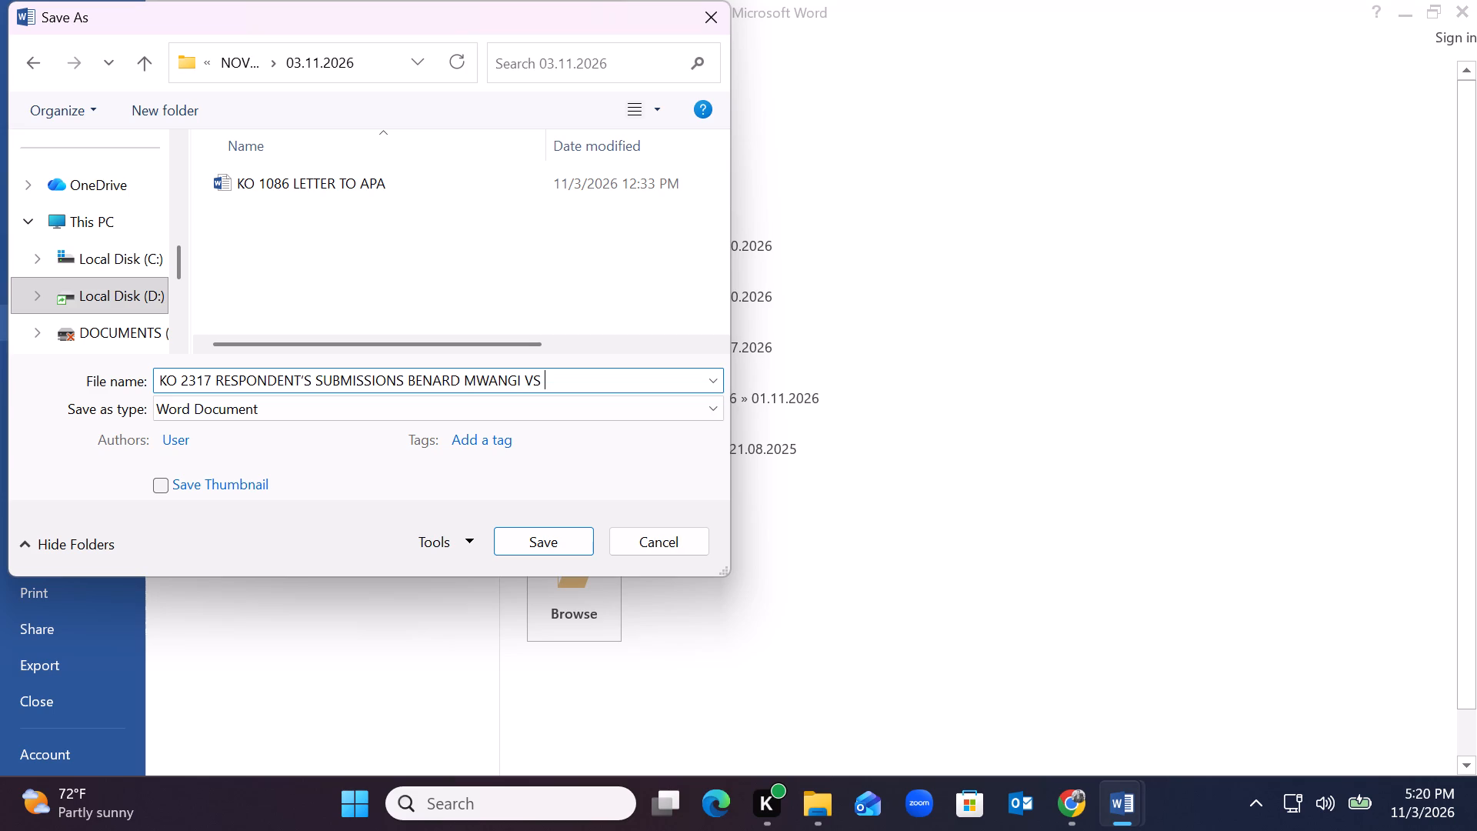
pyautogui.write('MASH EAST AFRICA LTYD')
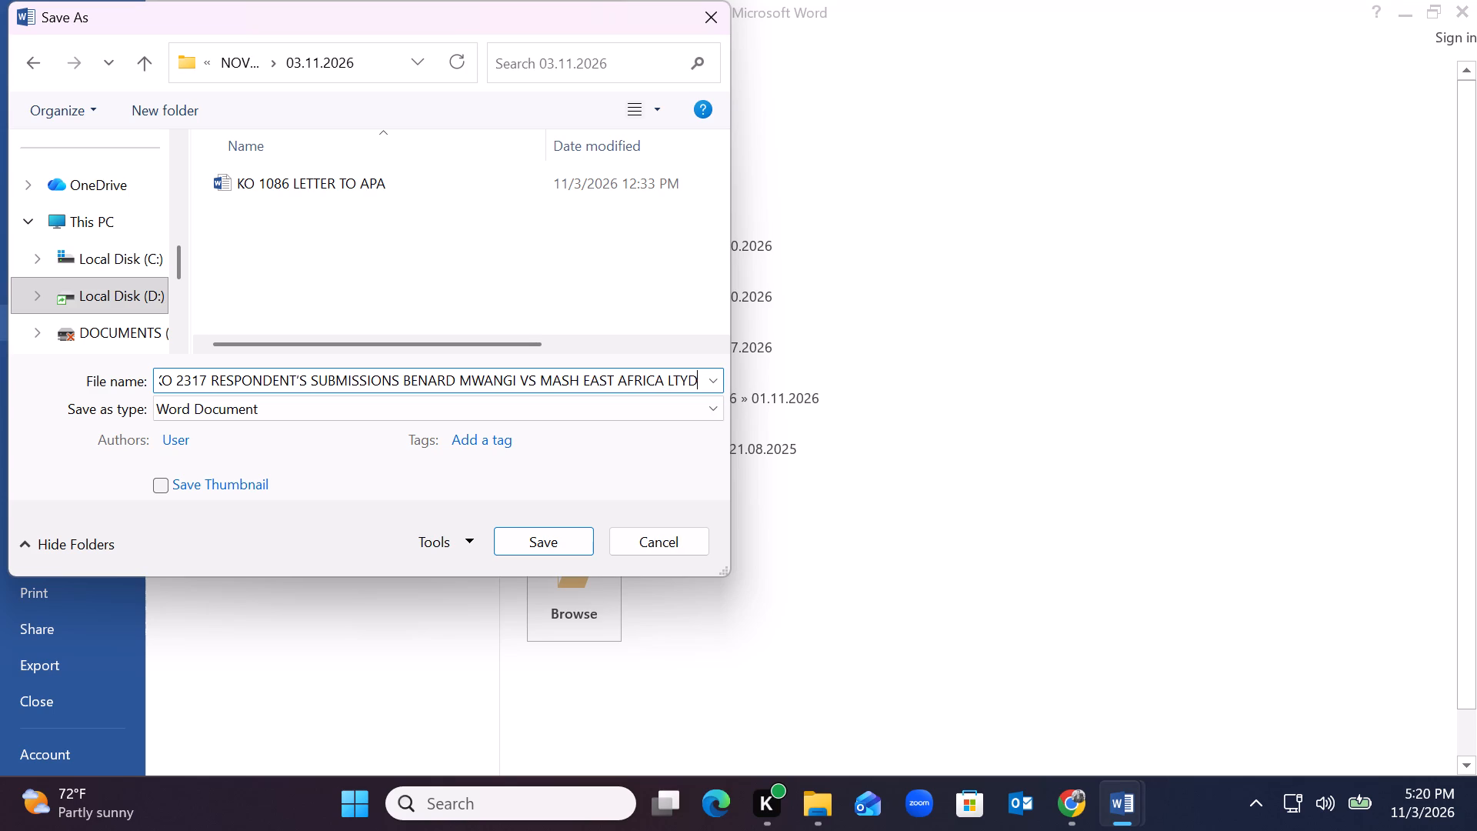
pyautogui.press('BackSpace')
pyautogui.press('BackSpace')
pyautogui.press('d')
pyautogui.click(527, 532)
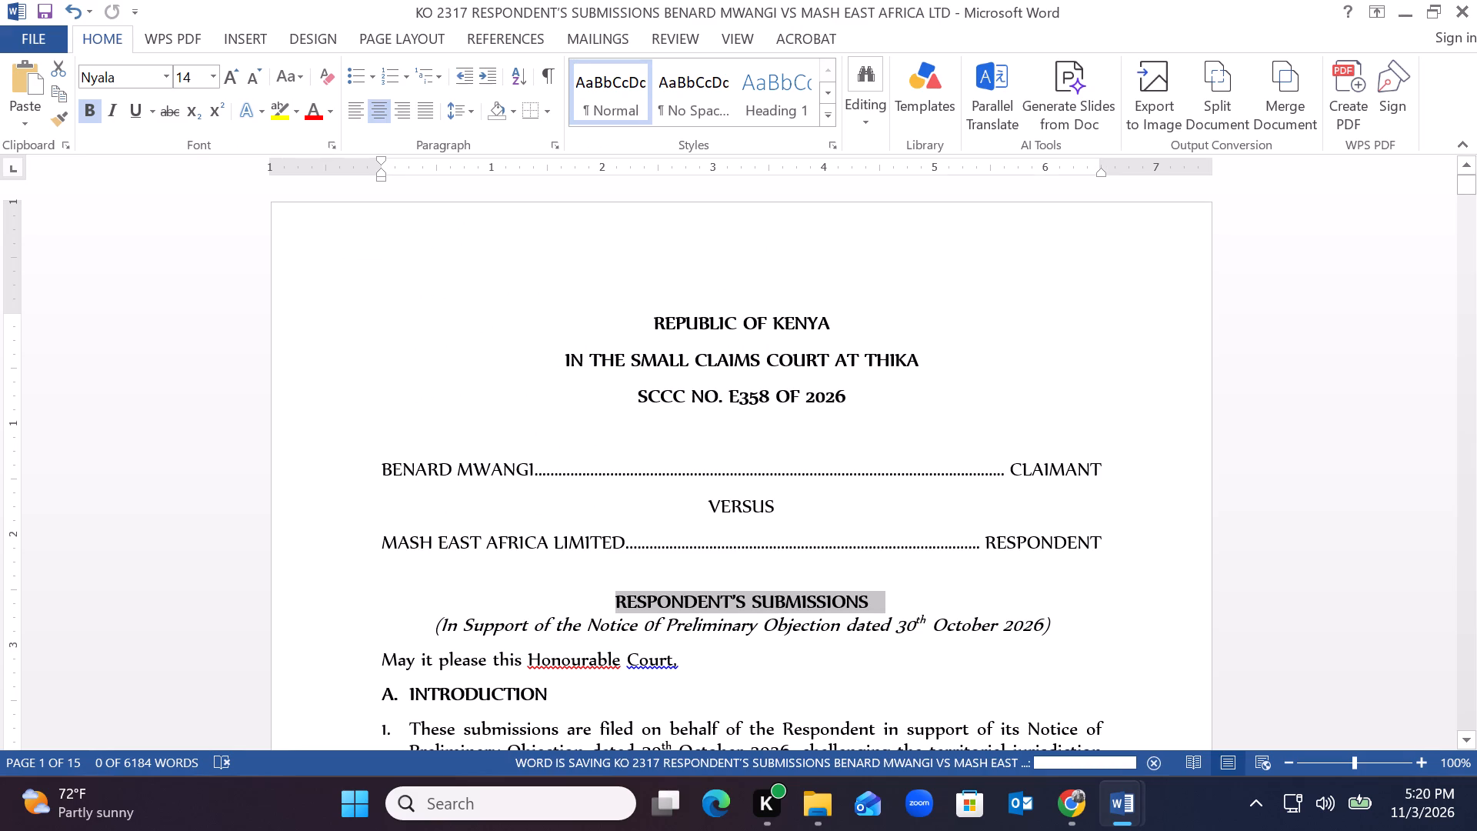
# Review the saved submissions from the first page through to the attached Magati v Cheruiyot judgment.
pyautogui.scroll(-11, 829, 412)
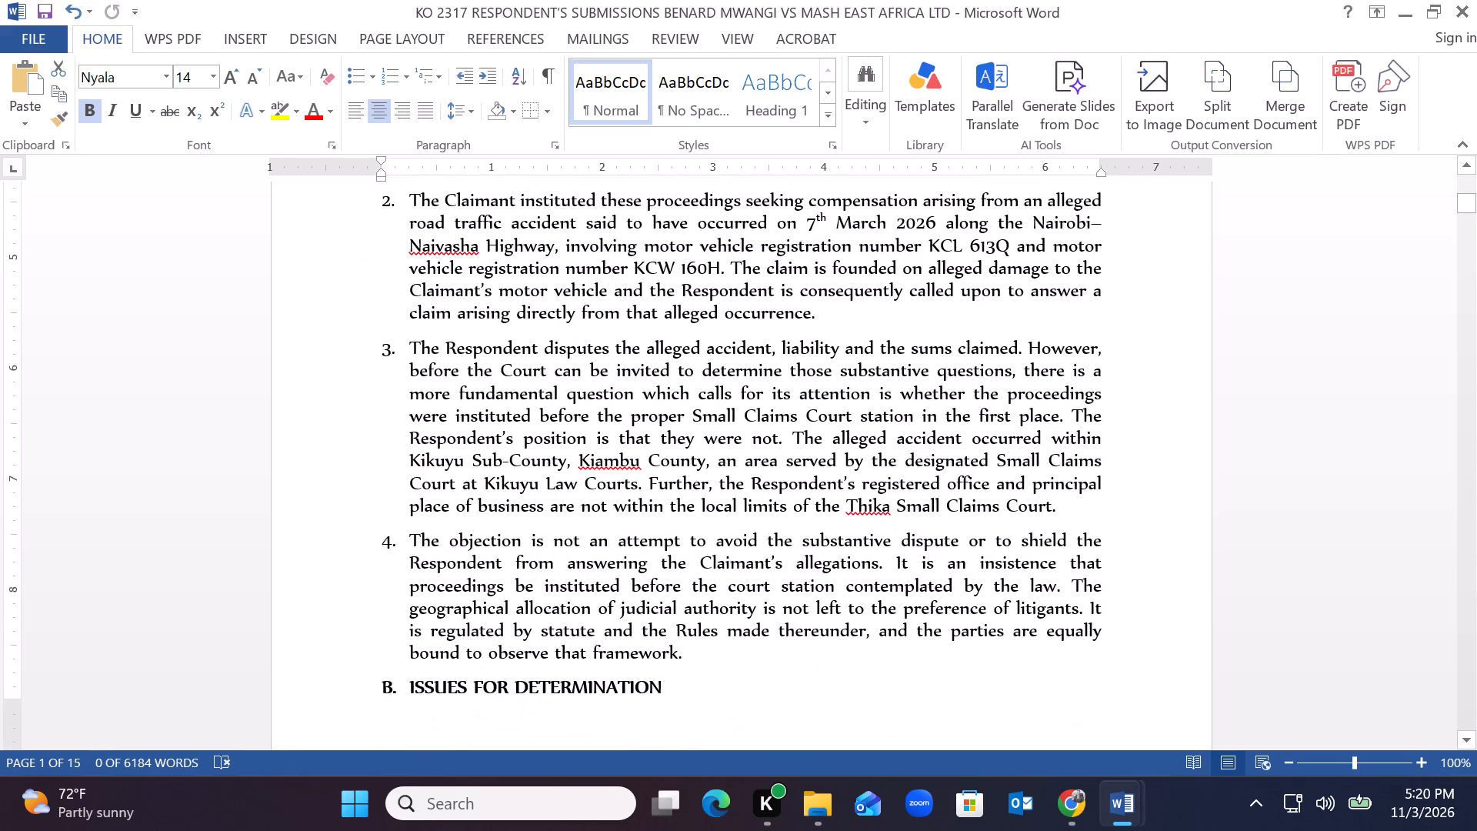
pyautogui.scroll(-5, 818, 432)
pyautogui.scroll(-20, 816, 432)
pyautogui.scroll(-5, 816, 432)
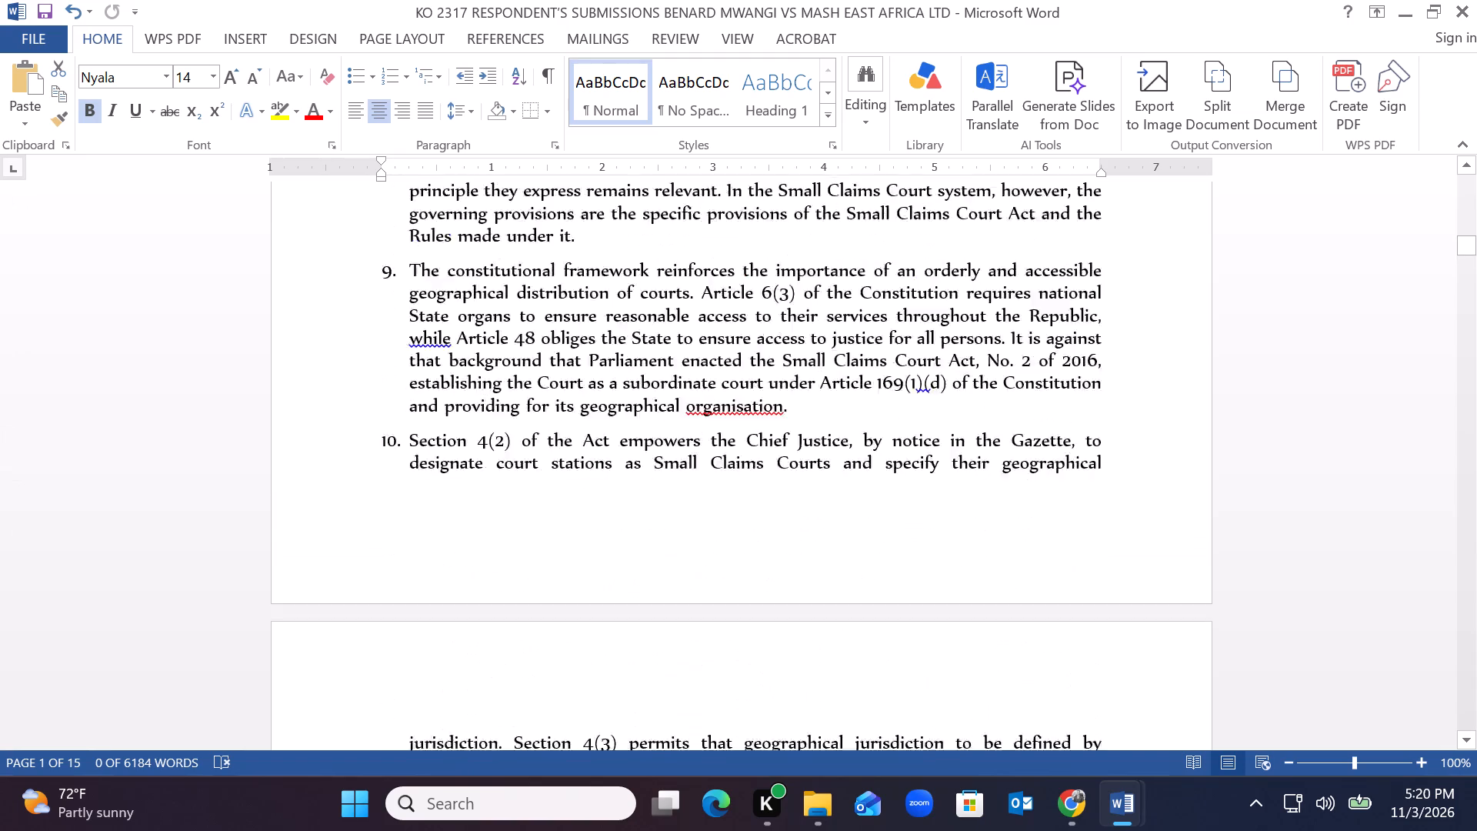
pyautogui.scroll(-20, 811, 436)
pyautogui.scroll(-20, 811, 436)
pyautogui.scroll(-6, 811, 436)
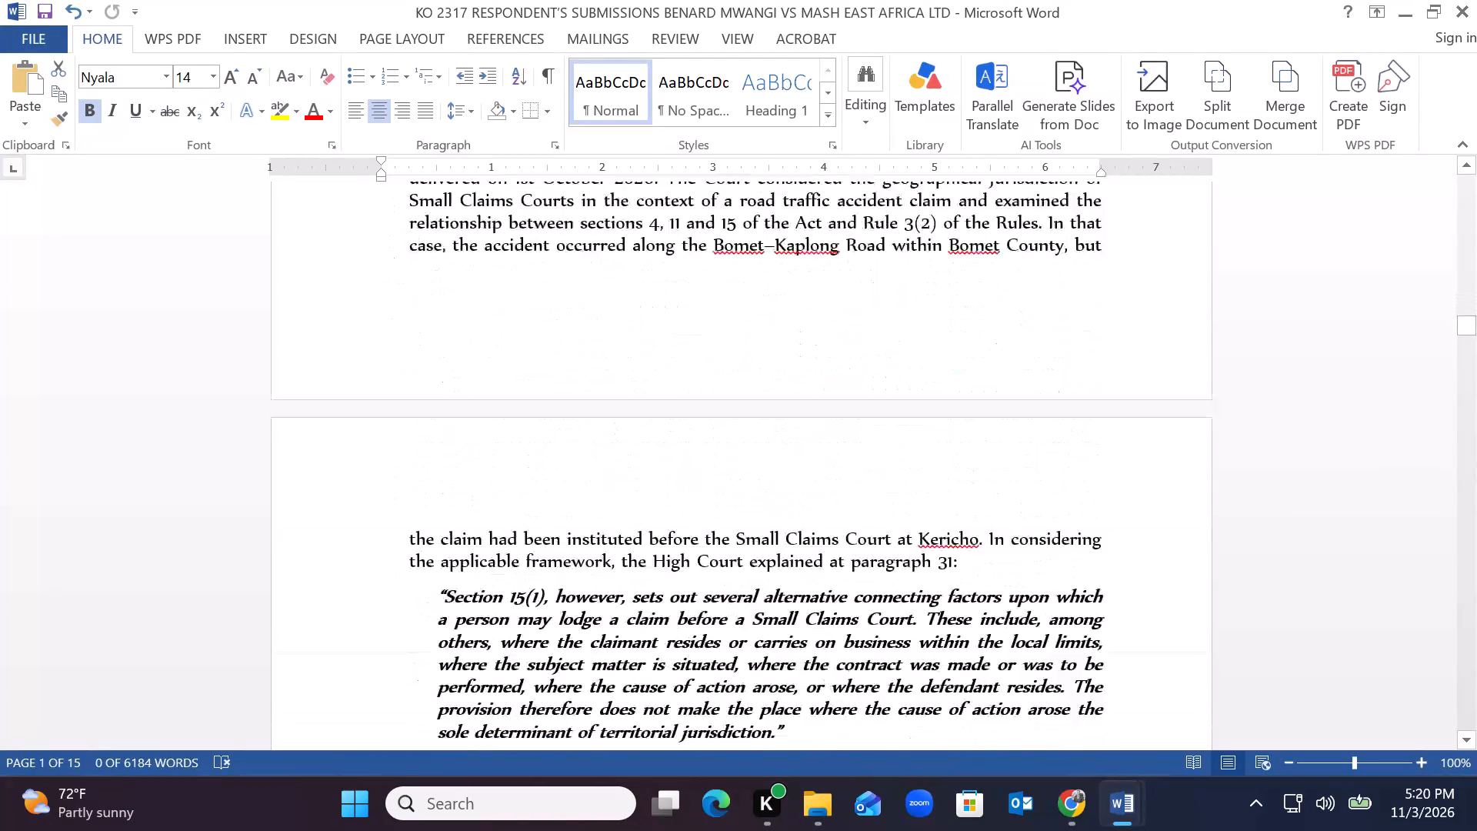
pyautogui.scroll(-6, 798, 442)
pyautogui.scroll(-20, 797, 439)
pyautogui.scroll(-6, 797, 439)
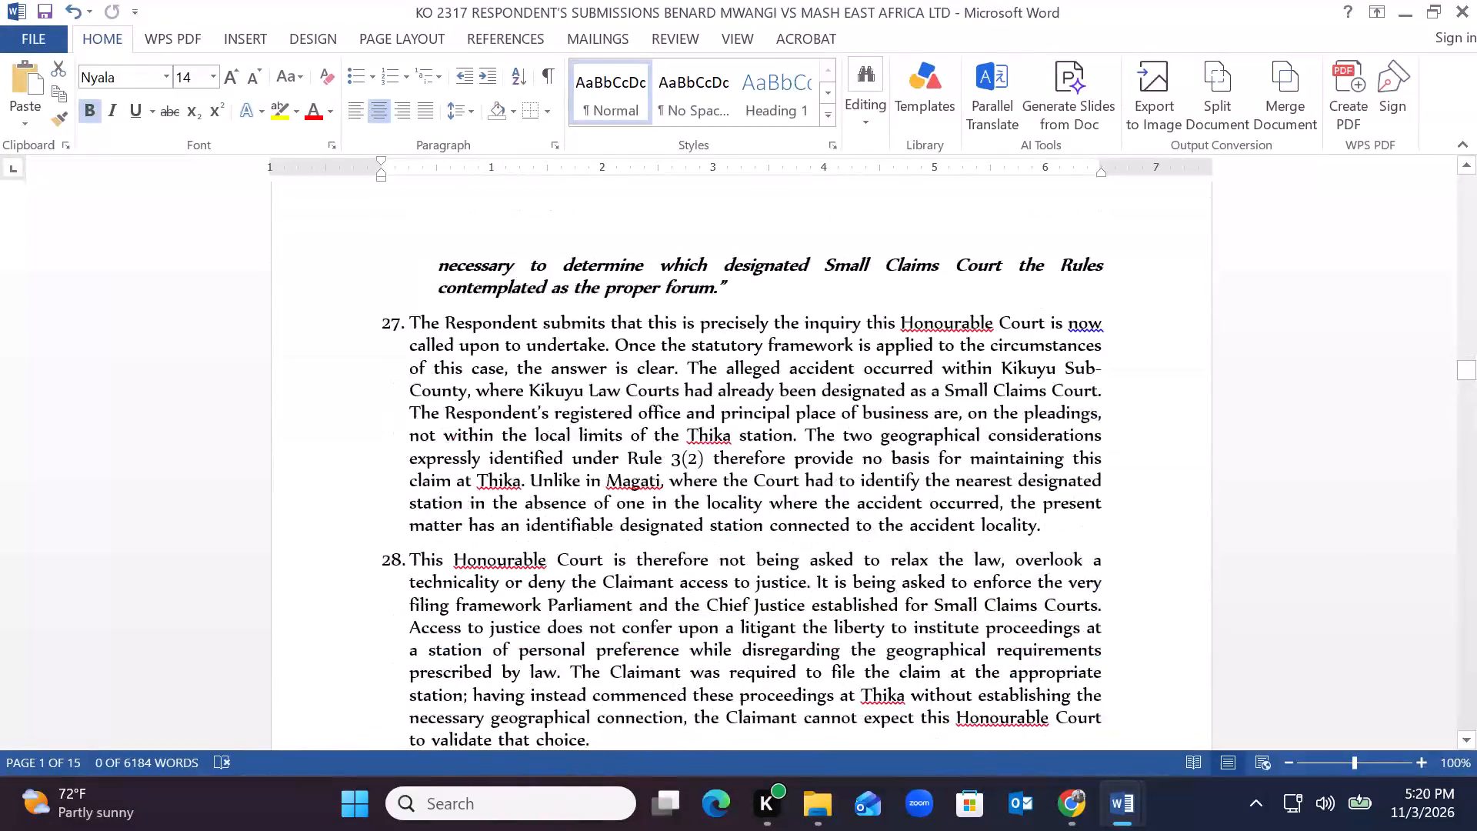
pyautogui.scroll(-20, 779, 445)
pyautogui.scroll(-20, 779, 445)
pyautogui.scroll(-17, 777, 443)
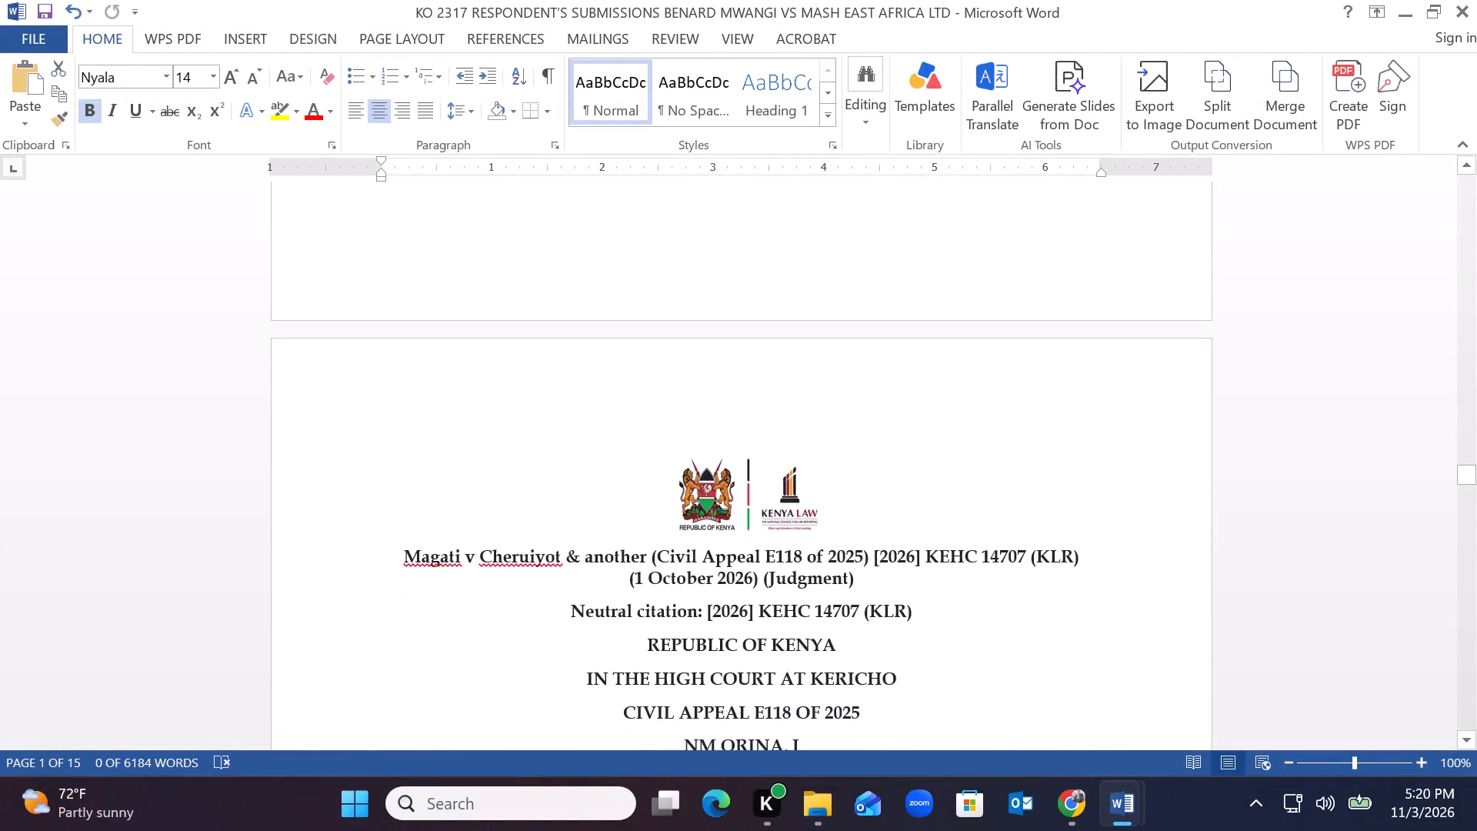
pyautogui.scroll(-20, 777, 446)
pyautogui.scroll(-11, 777, 446)
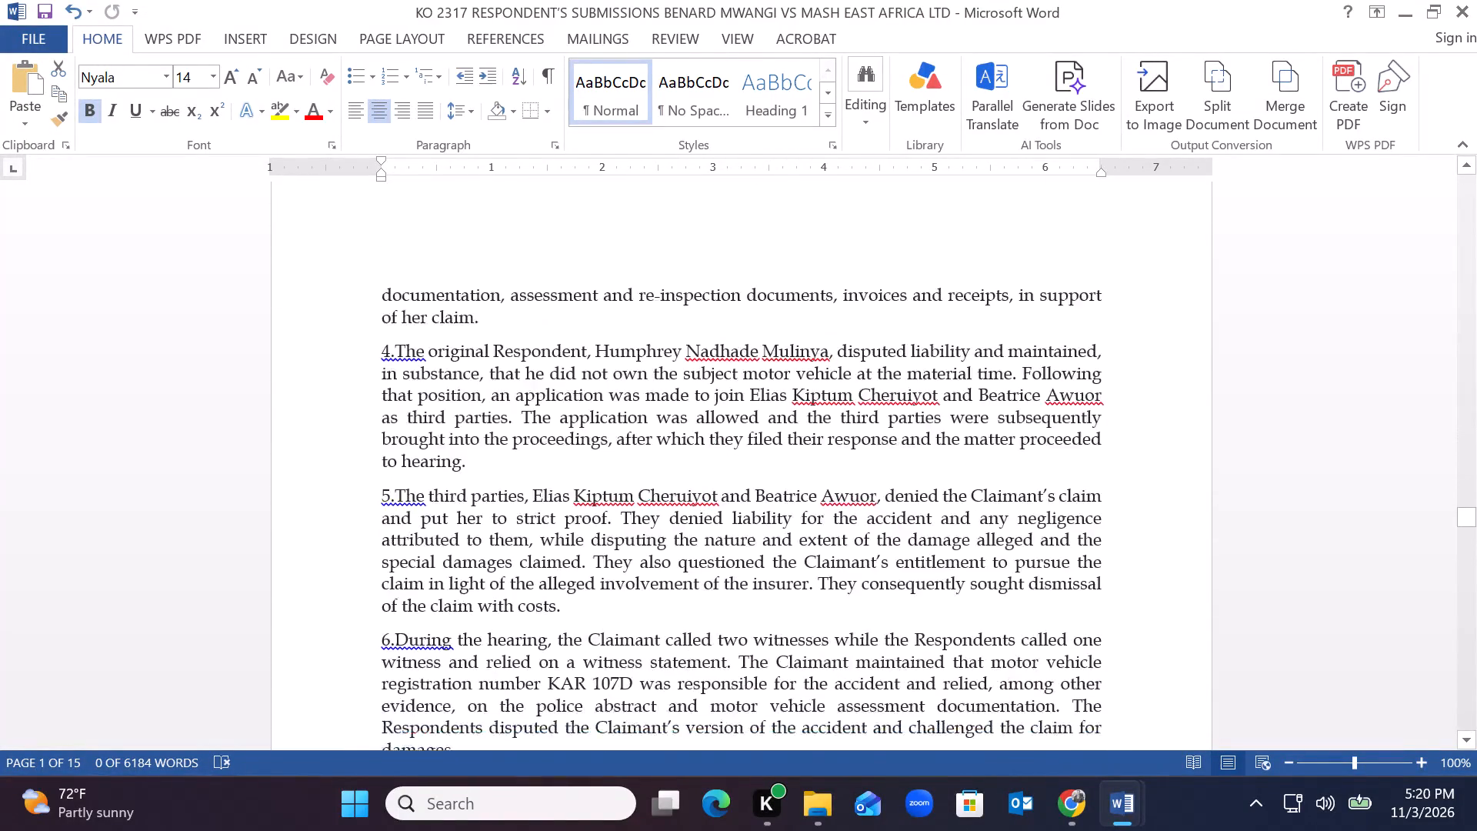
# Close the saved respondent's submissions document.
pyautogui.click(1457, 4)
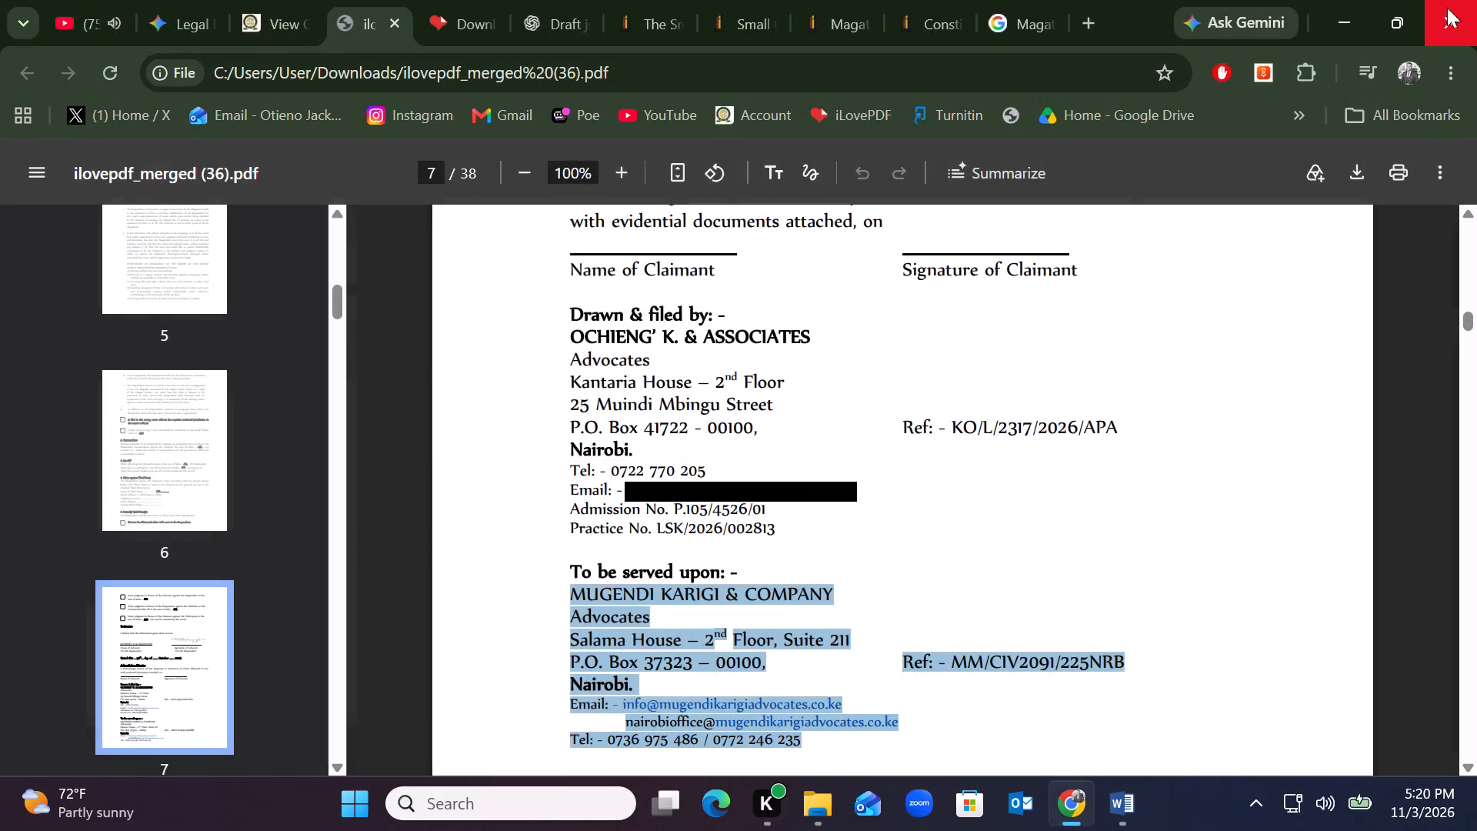
# Look back through the respondent's filed response in ilovepdf_merged (36).pdf, from the service details on page 7 to page 5.
pyautogui.click(1007, 492)
pyautogui.scroll(9, 825, 427)
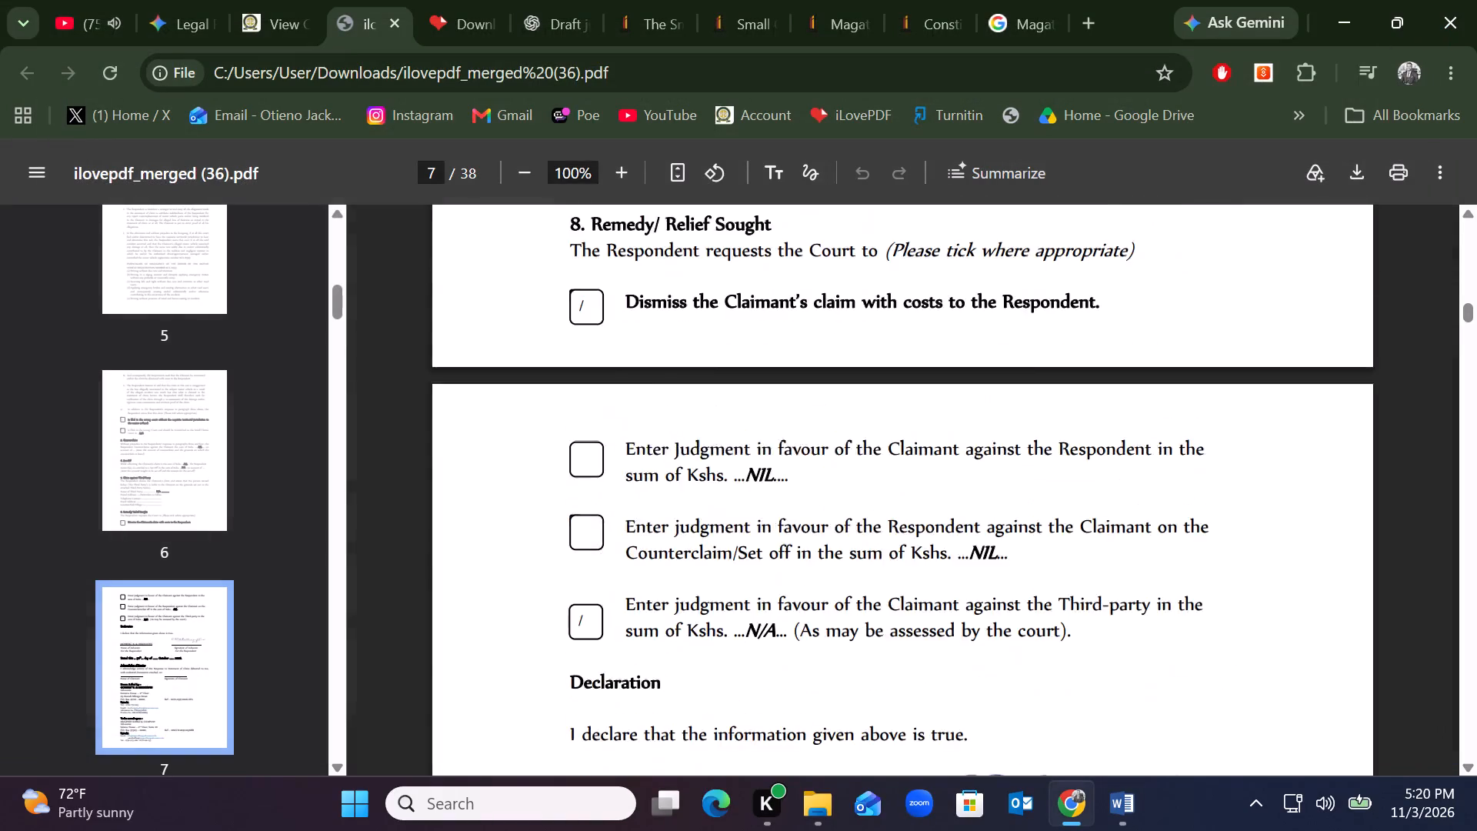
pyautogui.scroll(19, 823, 423)
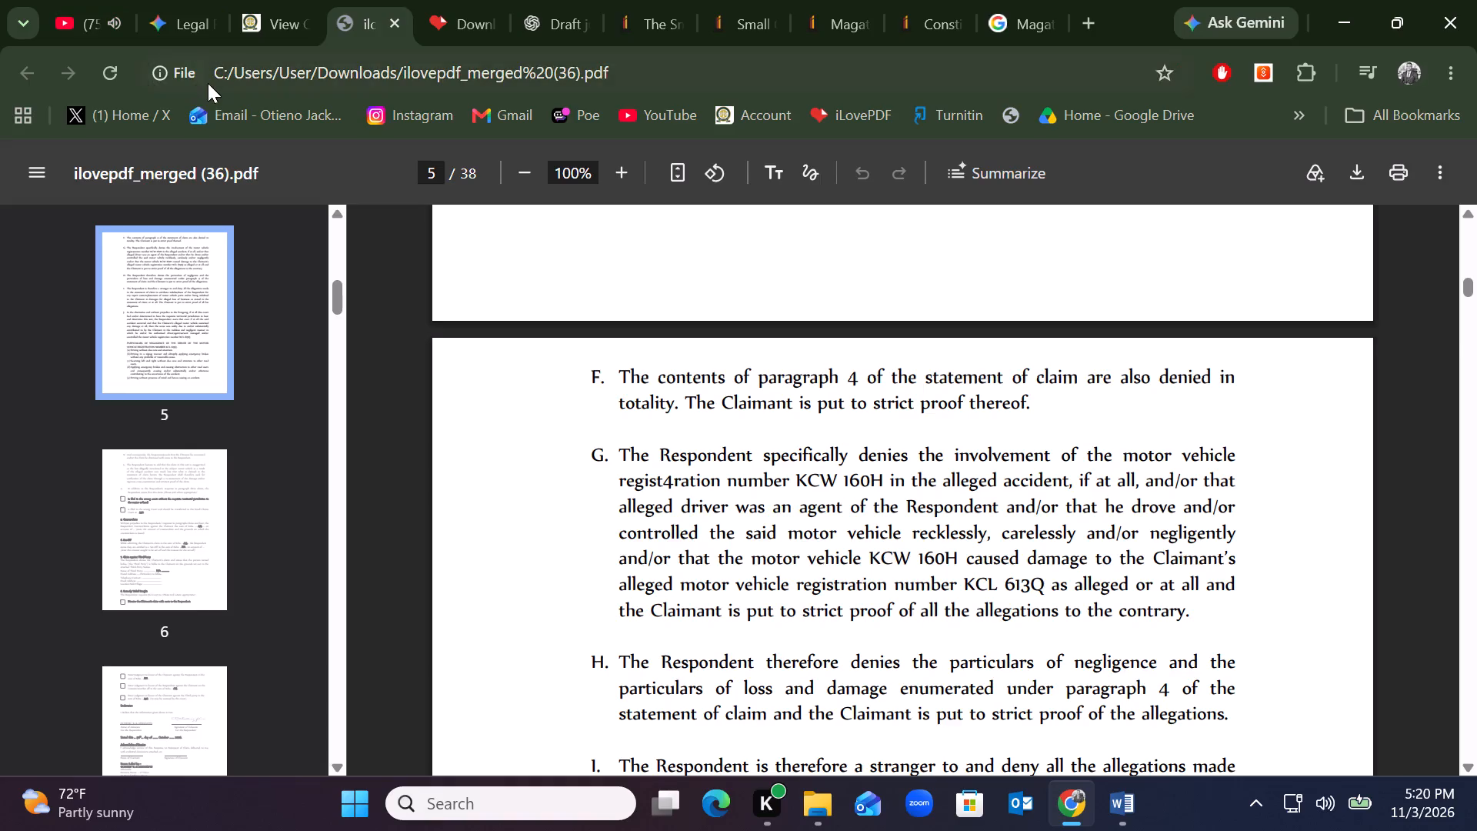
# Close the e-filing case, merged PDF, iLovePDF download, Kenya Law and Magati search tabs, keeping the YouTube, Legal Ruling and ChatGPT tabs.
pyautogui.click(240, 21)
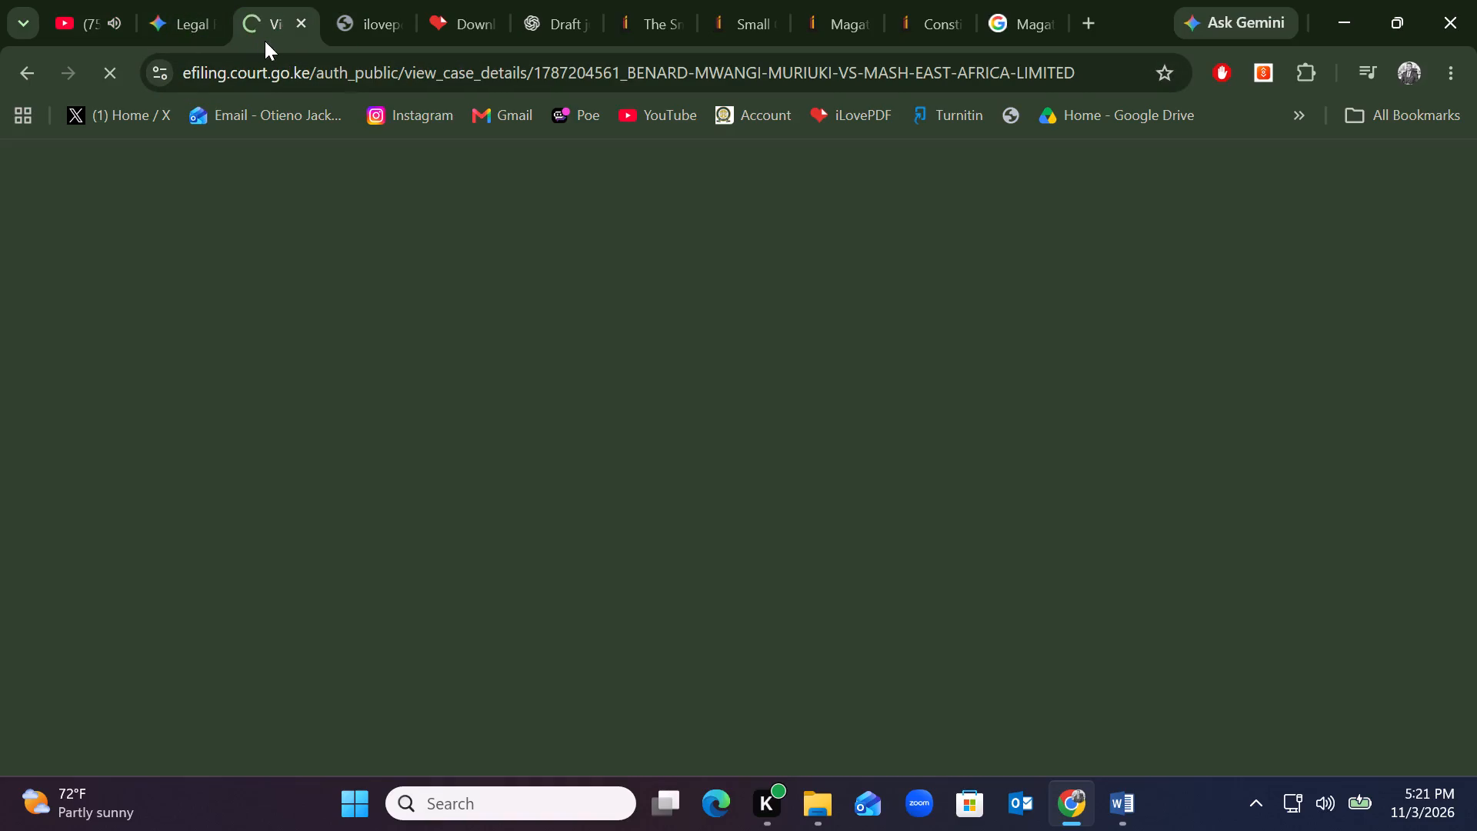
pyautogui.click(298, 24)
pyautogui.click(298, 24)
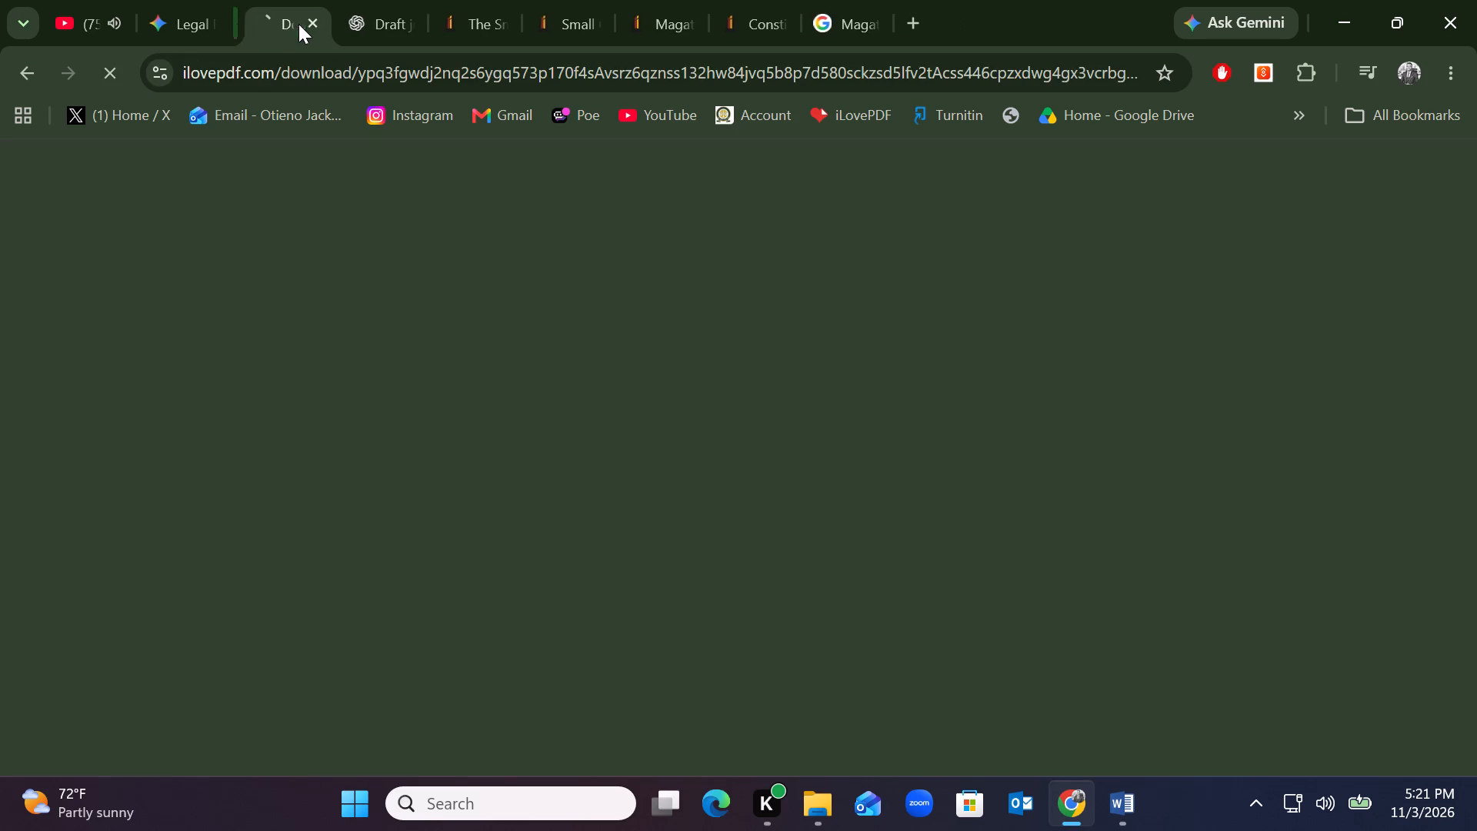
pyautogui.click(298, 24)
pyautogui.click(347, 23)
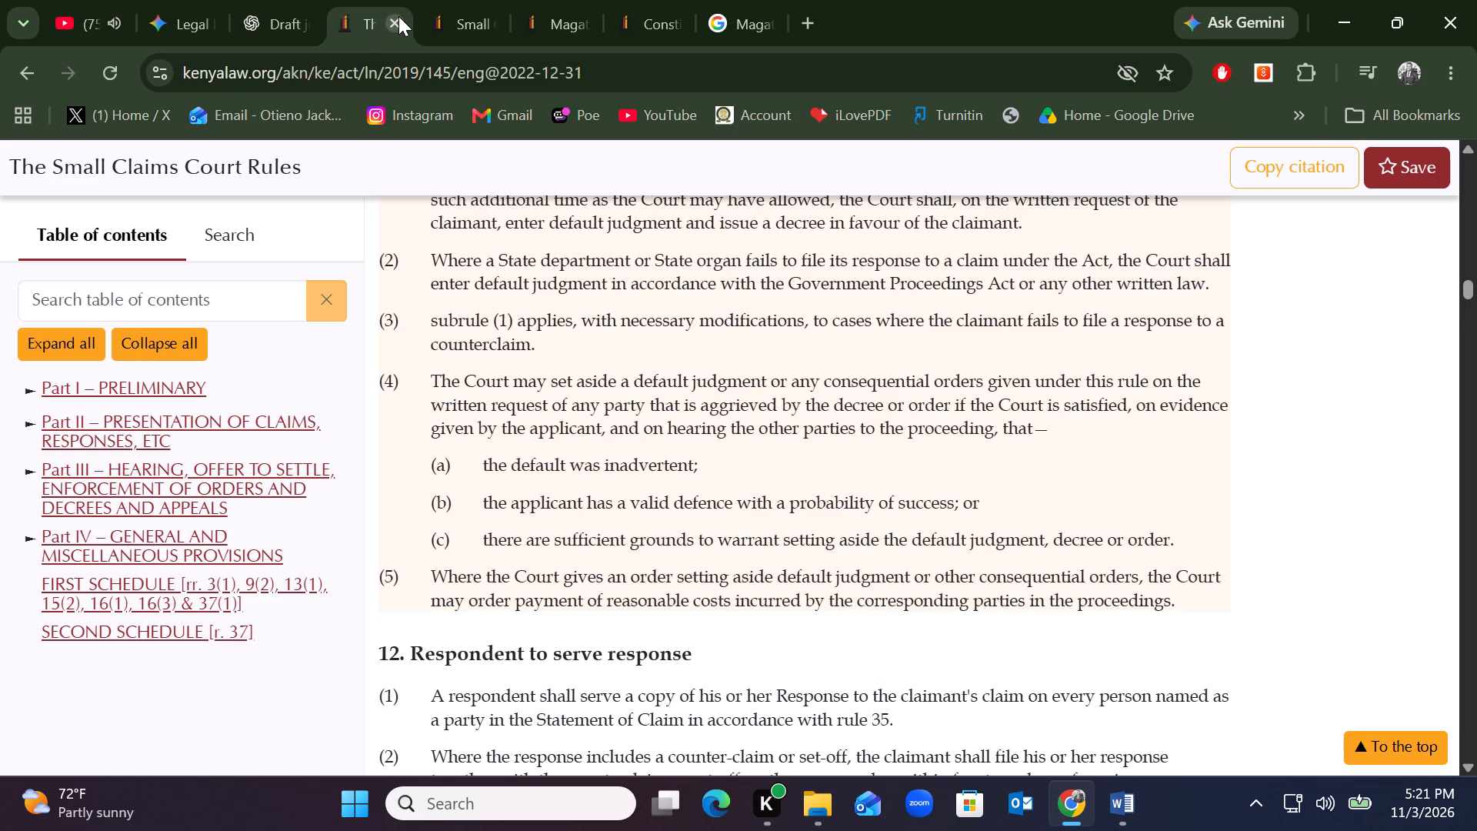
pyautogui.click(398, 16)
pyautogui.click(398, 21)
pyautogui.click(398, 21)
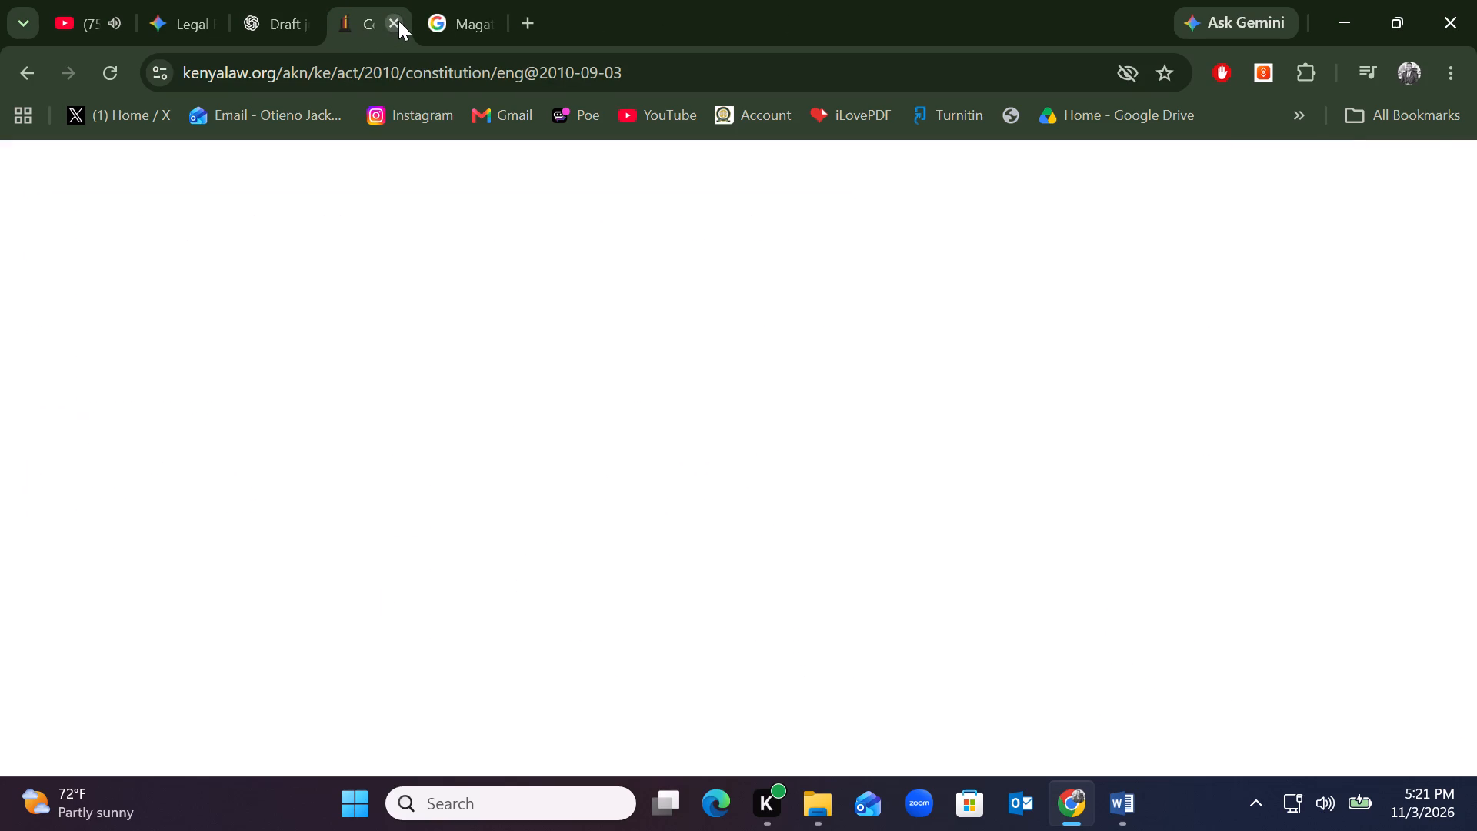
pyautogui.click(398, 21)
pyautogui.click(393, 23)
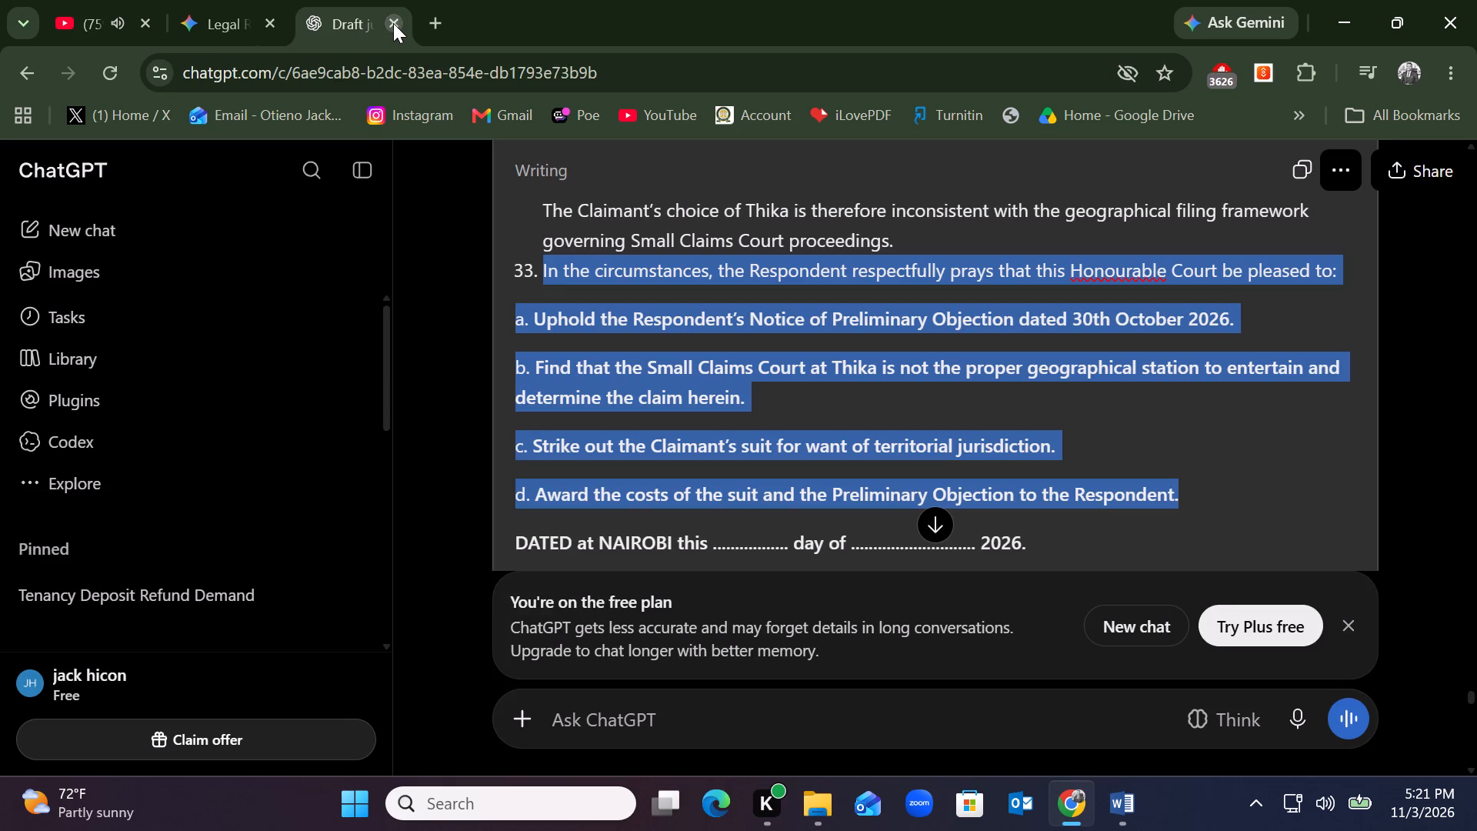
# Open a new browser tab.
pyautogui.click(438, 24)
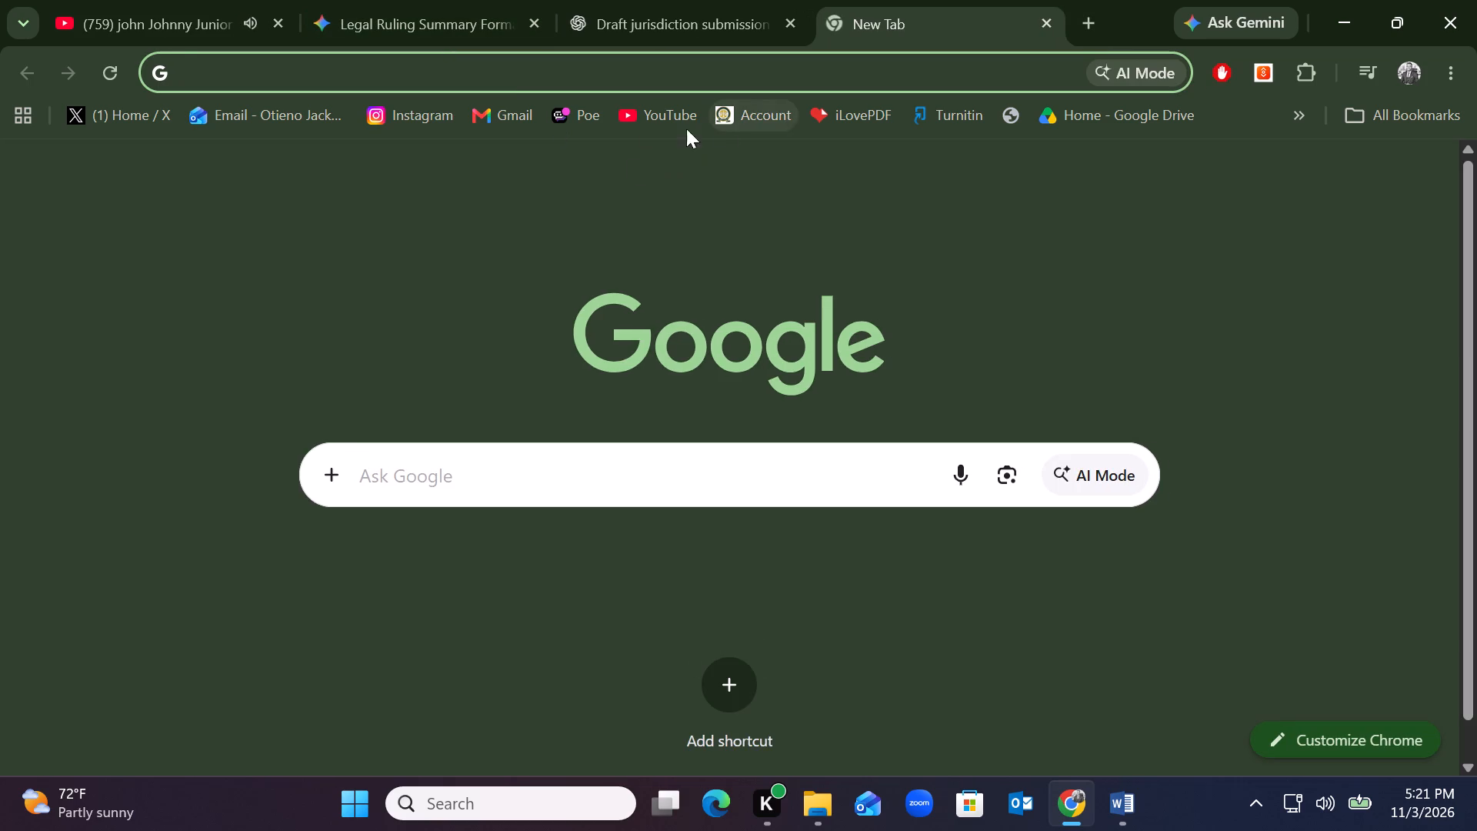
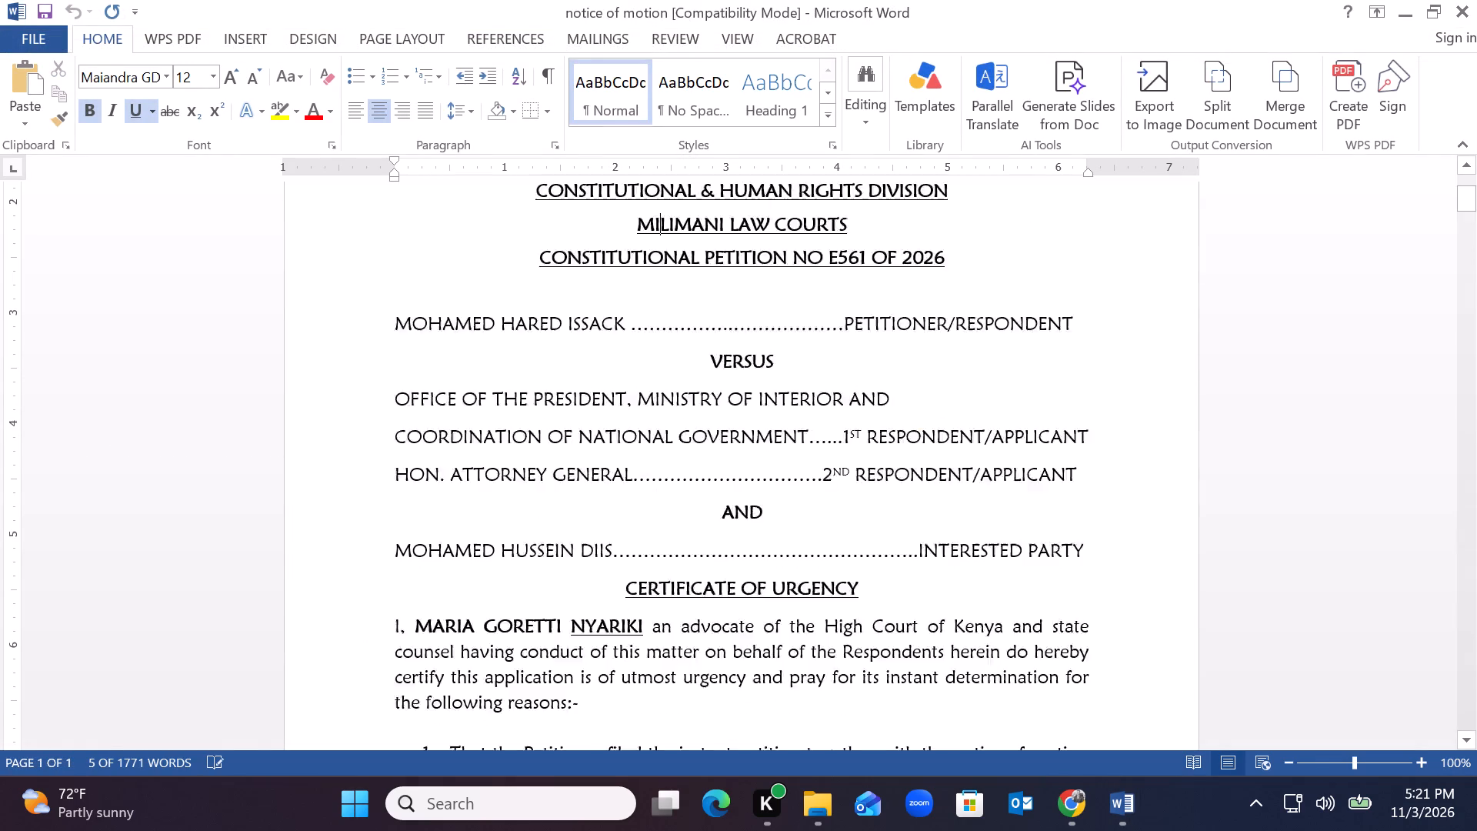
# Review the certificate of urgency in the notice of motion document, from the case heading through its numbered grounds to the date line.
pyautogui.scroll(-8, 610, 412)
pyautogui.scroll(5, 610, 412)
pyautogui.scroll(-6, 605, 403)
pyautogui.scroll(4, 605, 405)
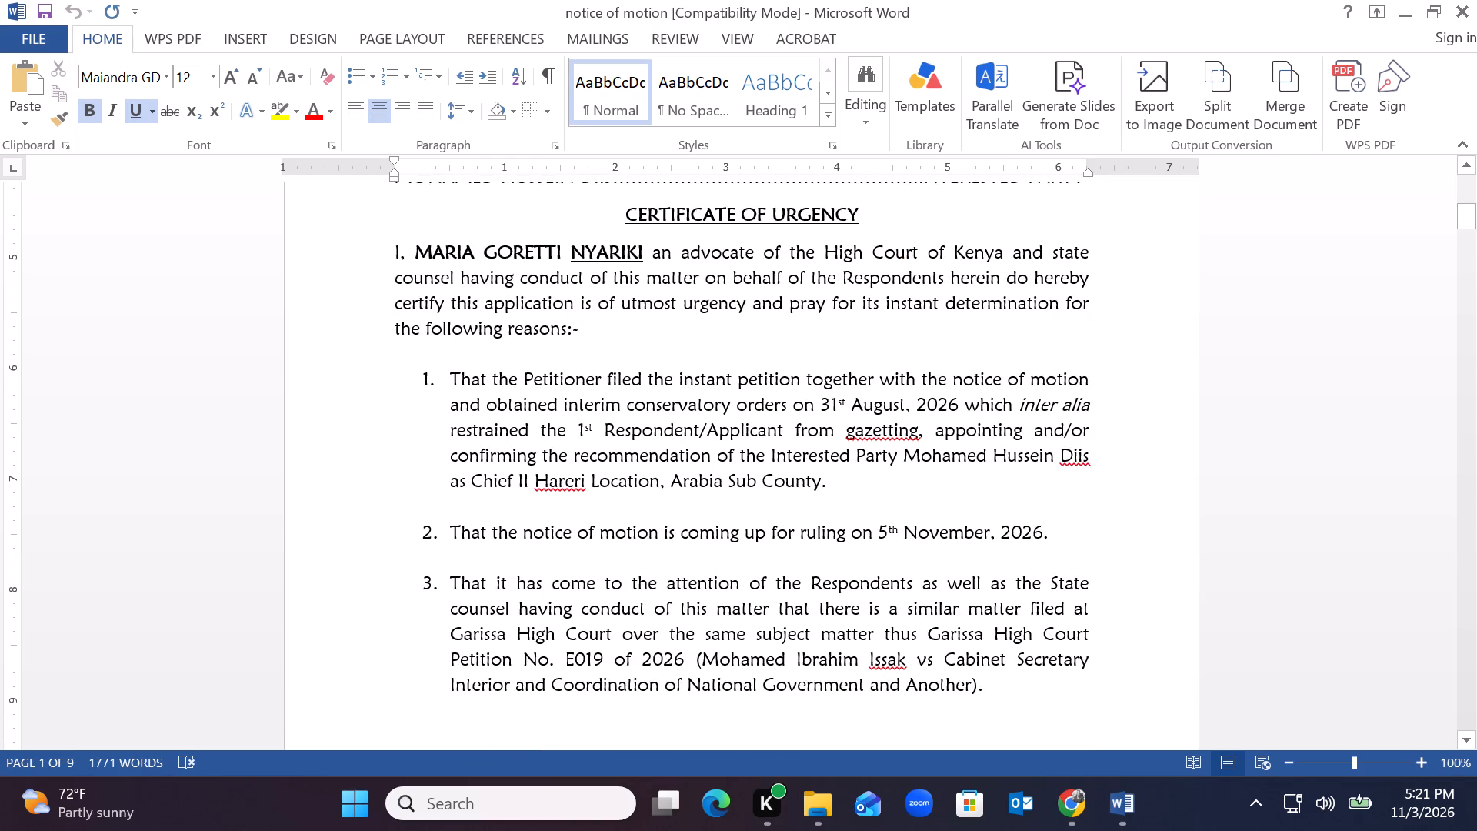
pyautogui.click(431, 385)
pyautogui.scroll(-14, 549, 409)
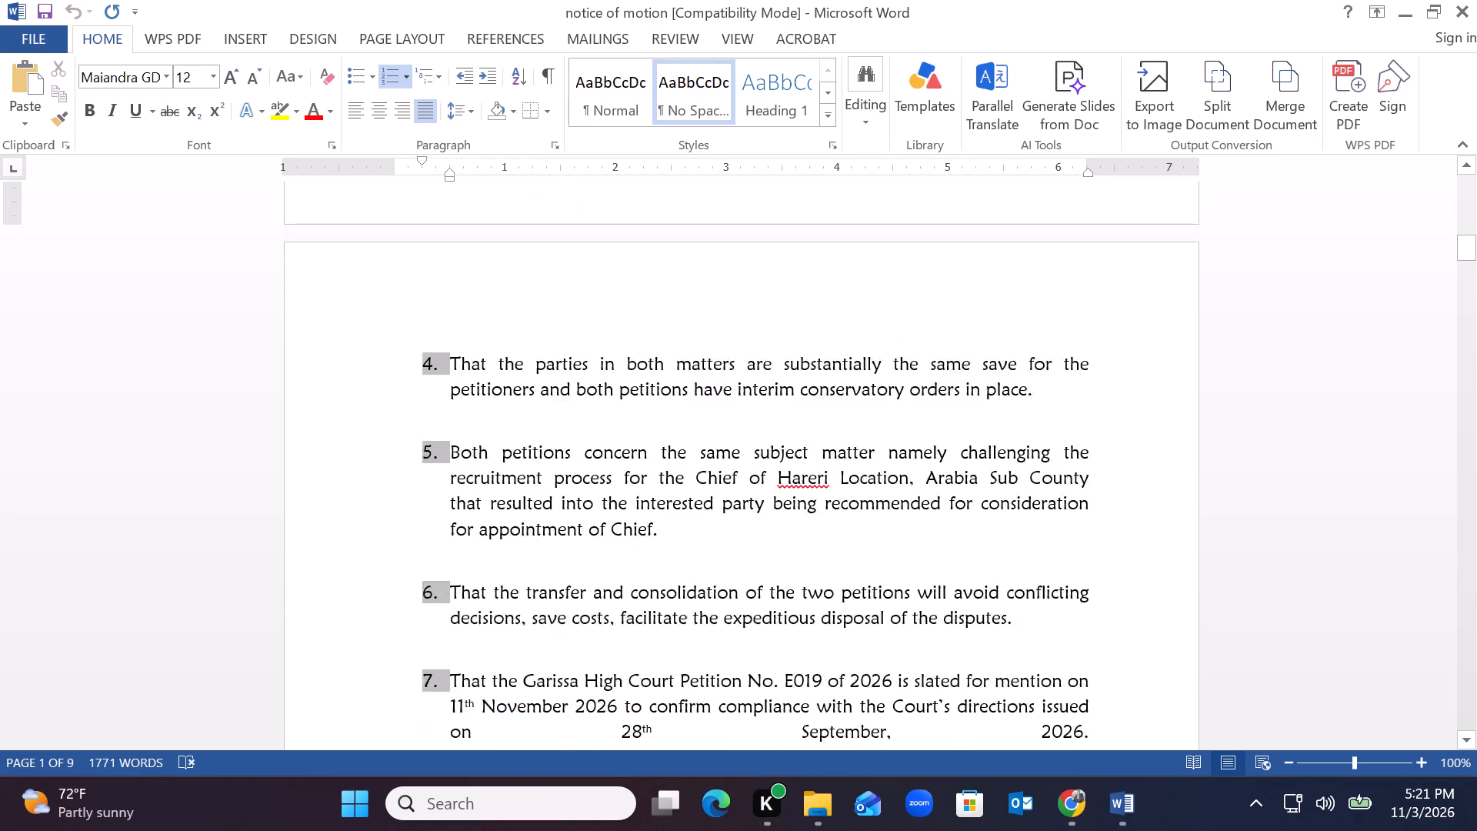
pyautogui.scroll(-14, 550, 402)
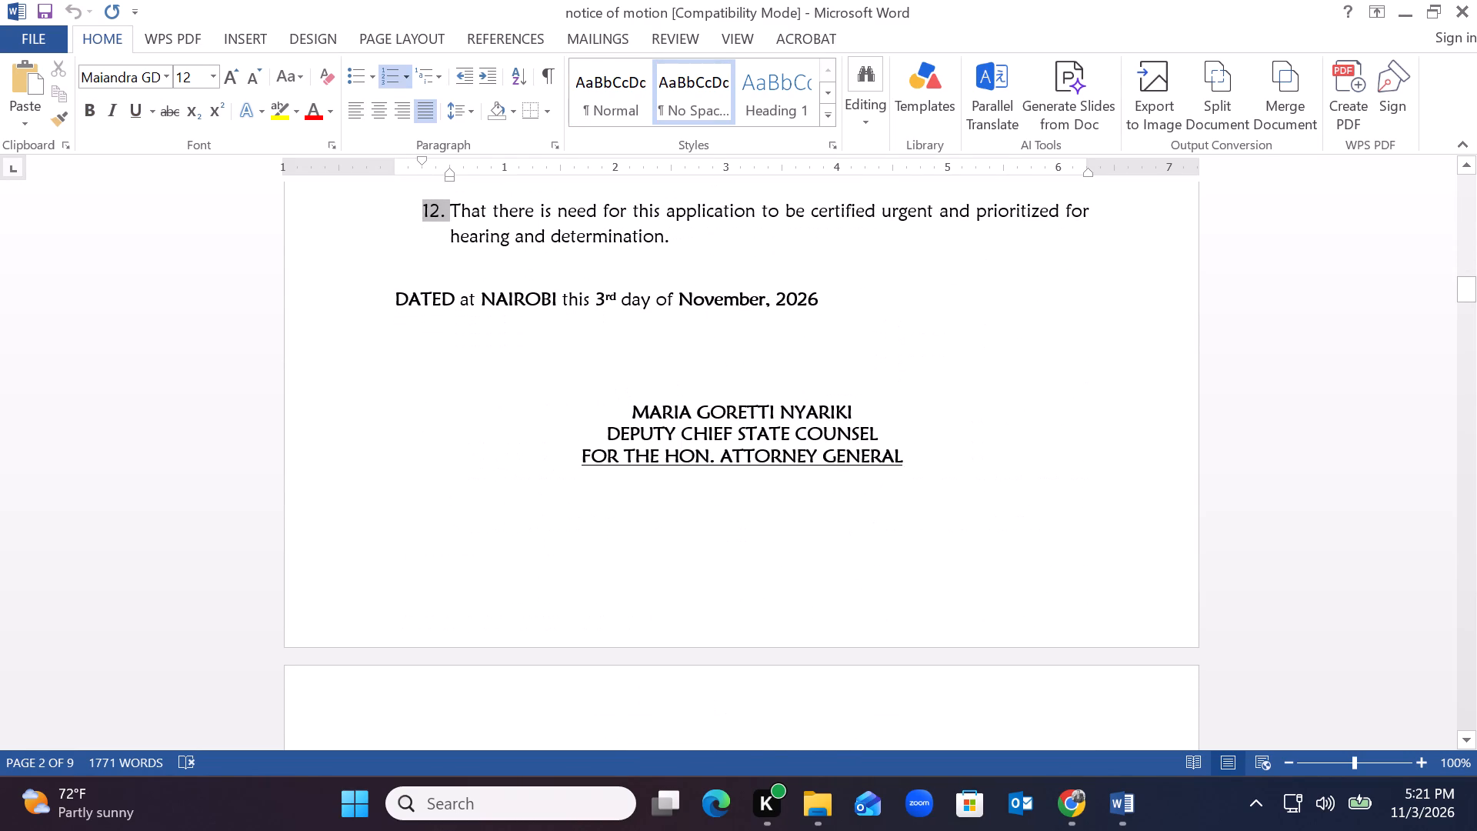
# Centre the "DATED at NAIROBI this 3rd day of November, 2026" line at the end of the certificate of urgency.
pyautogui.moveTo(395, 301); pyautogui.dragTo(396, 301)
pyautogui.moveTo(396, 301); pyautogui.dragTo(825, 299)
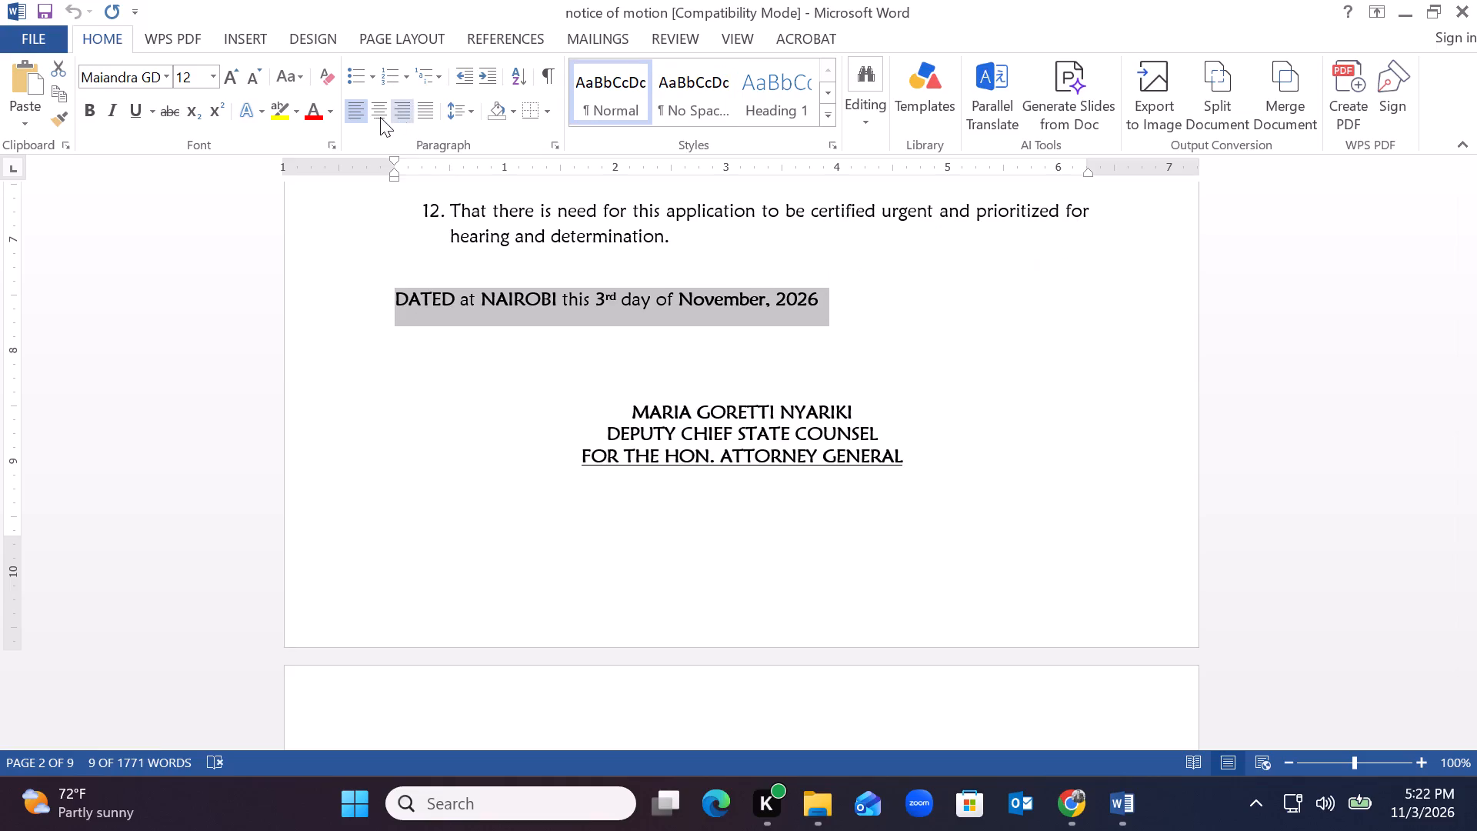
pyautogui.click(378, 118)
pyautogui.click(736, 305)
# Under DRAWN & FILED BY, start new lines at "Attorney General's Chambers" and at "State Law Office".
pyautogui.scroll(-10, 744, 349)
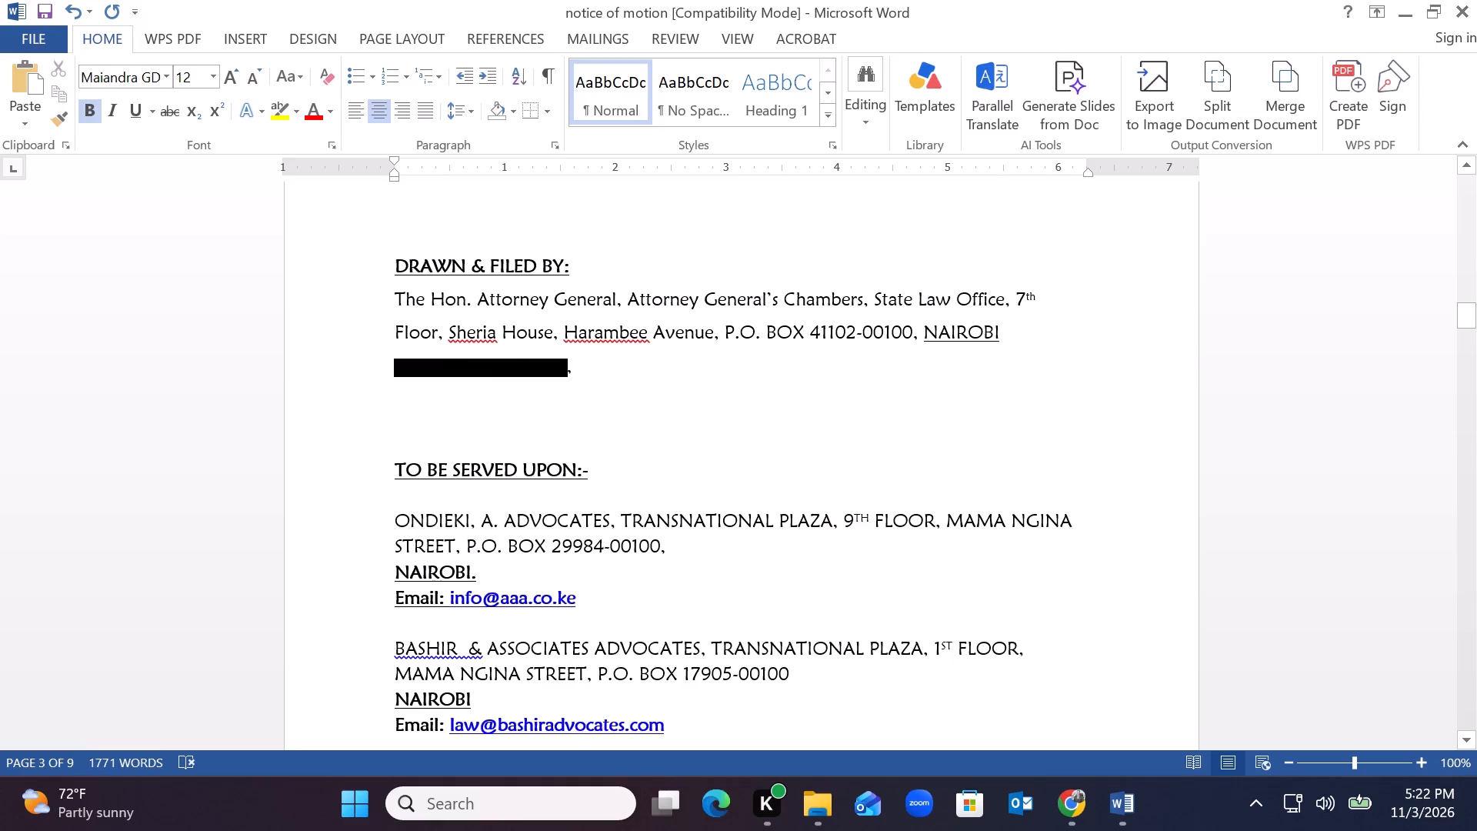
pyautogui.click(629, 304)
pyautogui.press('Return')
pyautogui.click(641, 339)
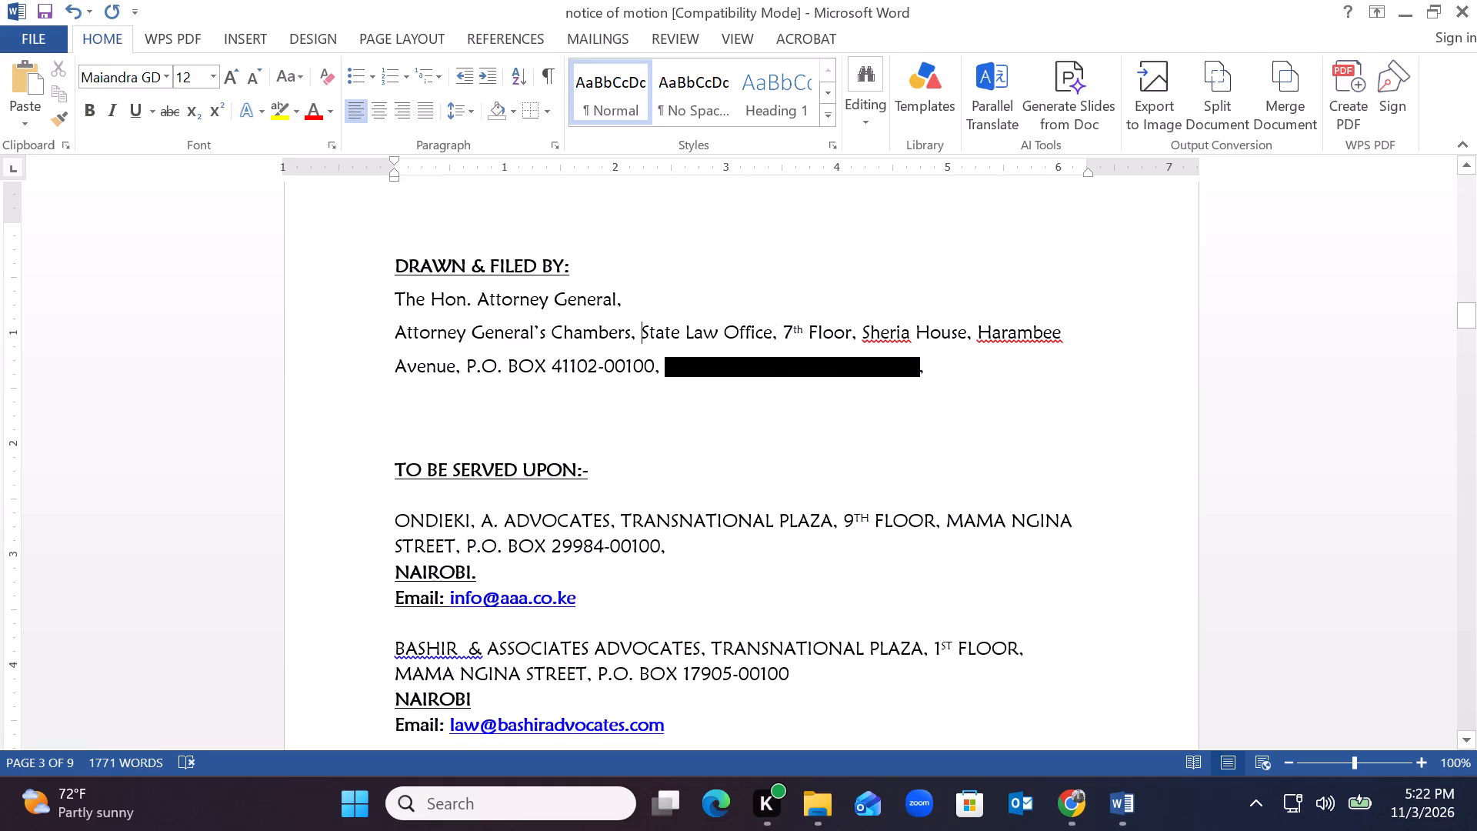
pyautogui.press('Return')
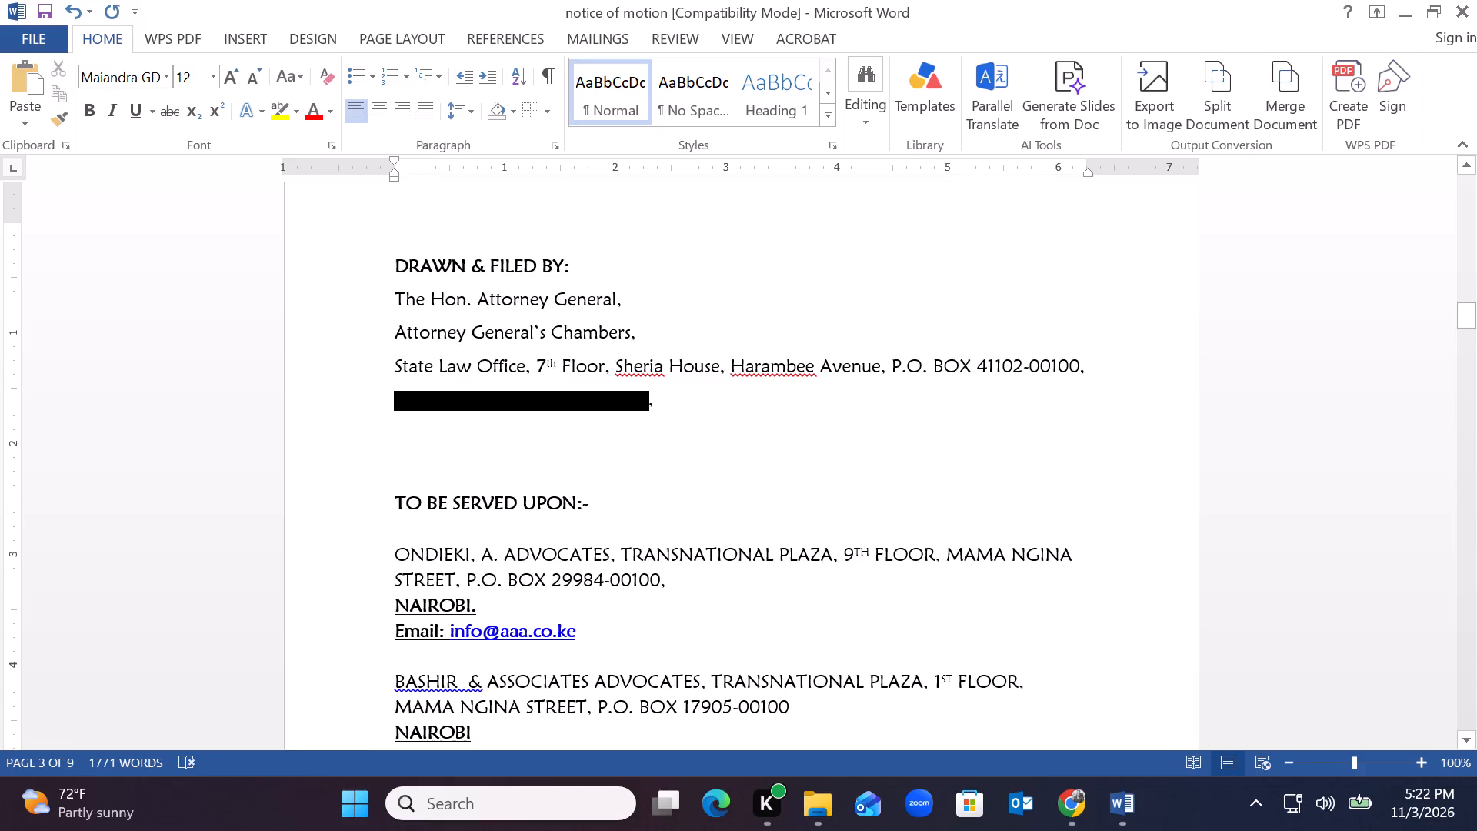
# Change the floor number in the State Law Office line to 5th.
pyautogui.click(542, 372)
pyautogui.press('BackSpace')
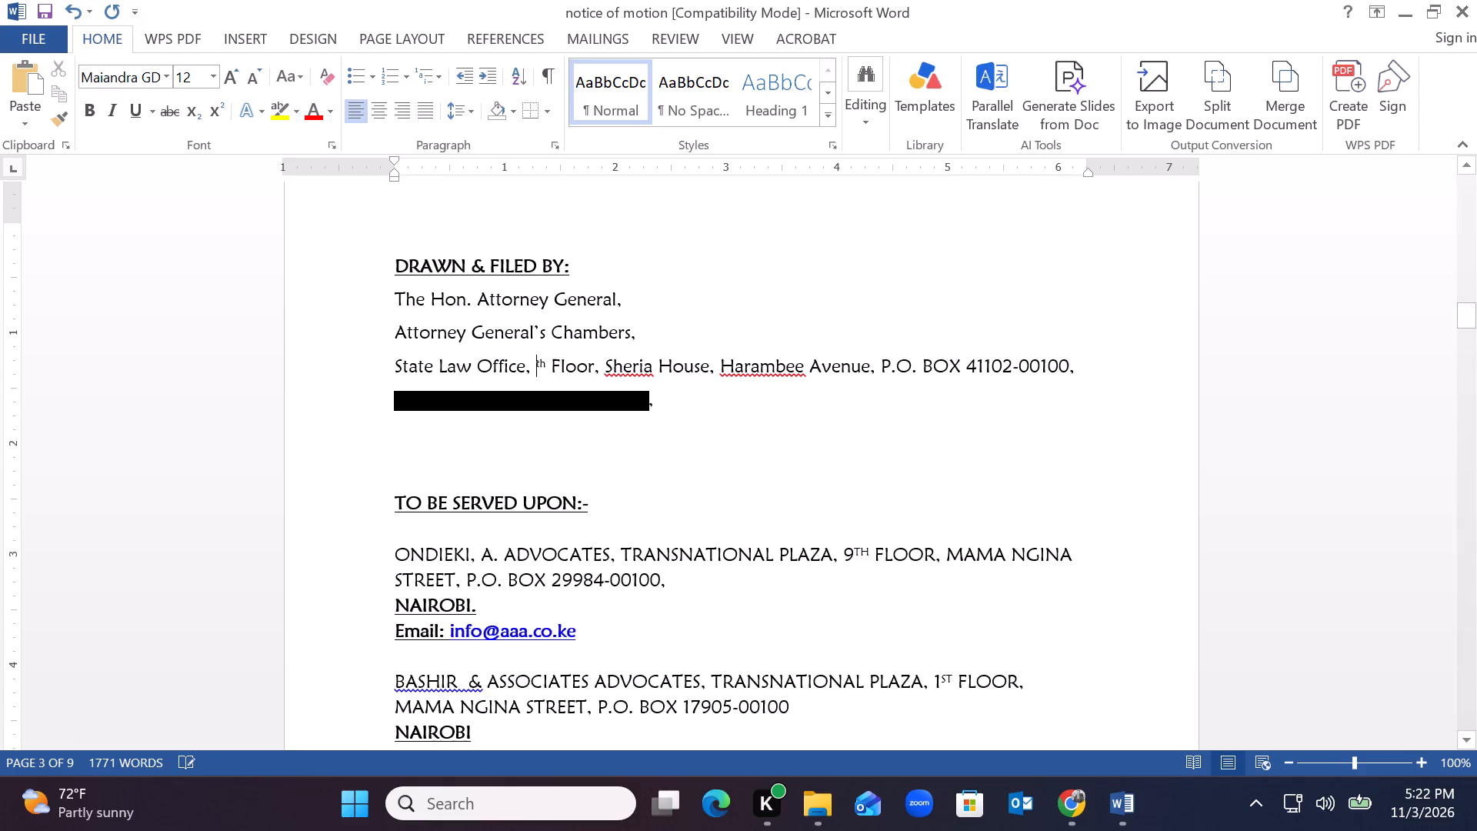
pyautogui.press('5')
# Put Sheria House and Harambee Avenue, the P.O. Box, the city and the e-mail address each on a separate line.
pyautogui.click(618, 365)
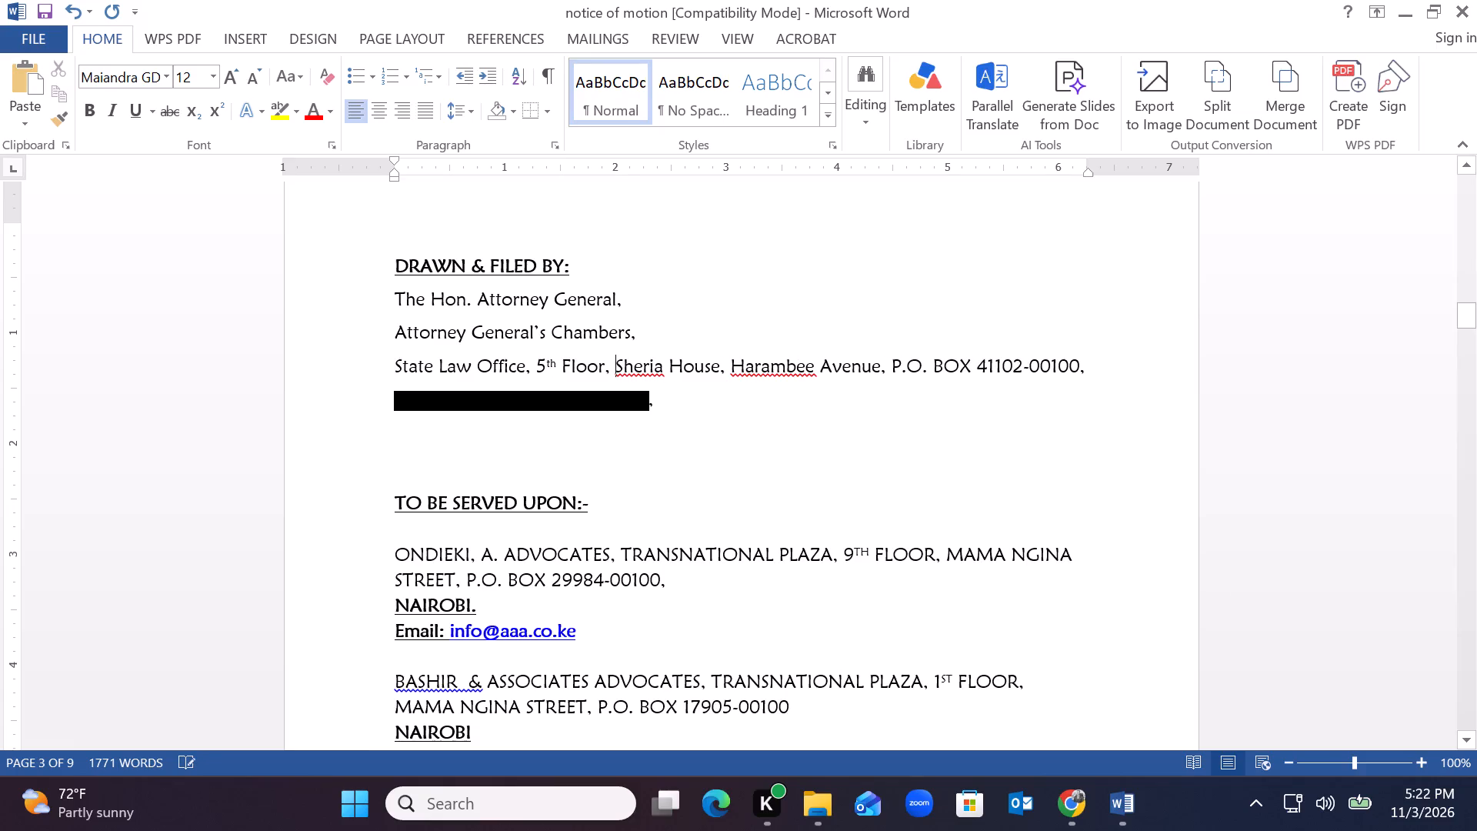
pyautogui.press('Return')
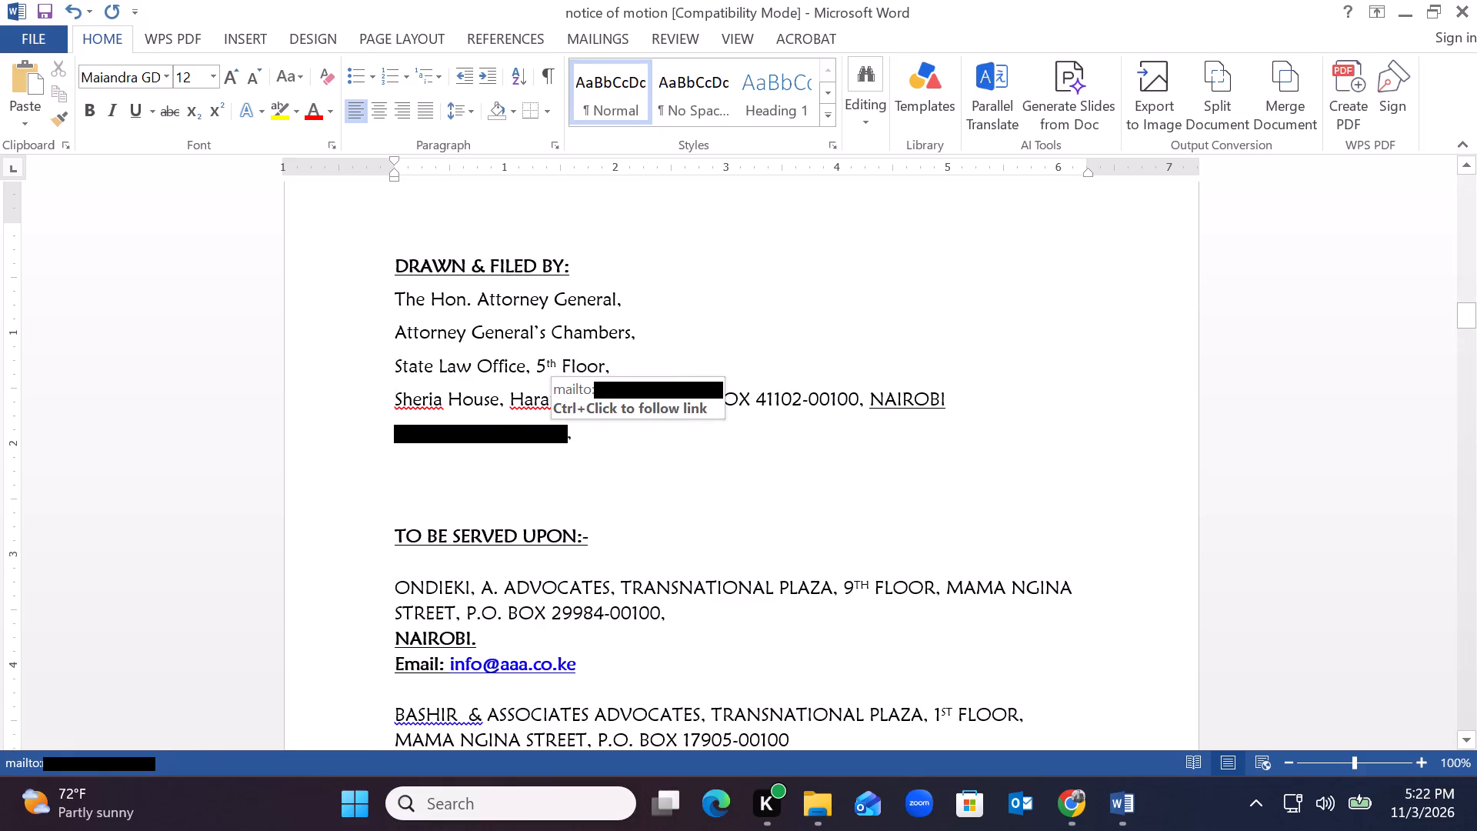
pyautogui.click(666, 405)
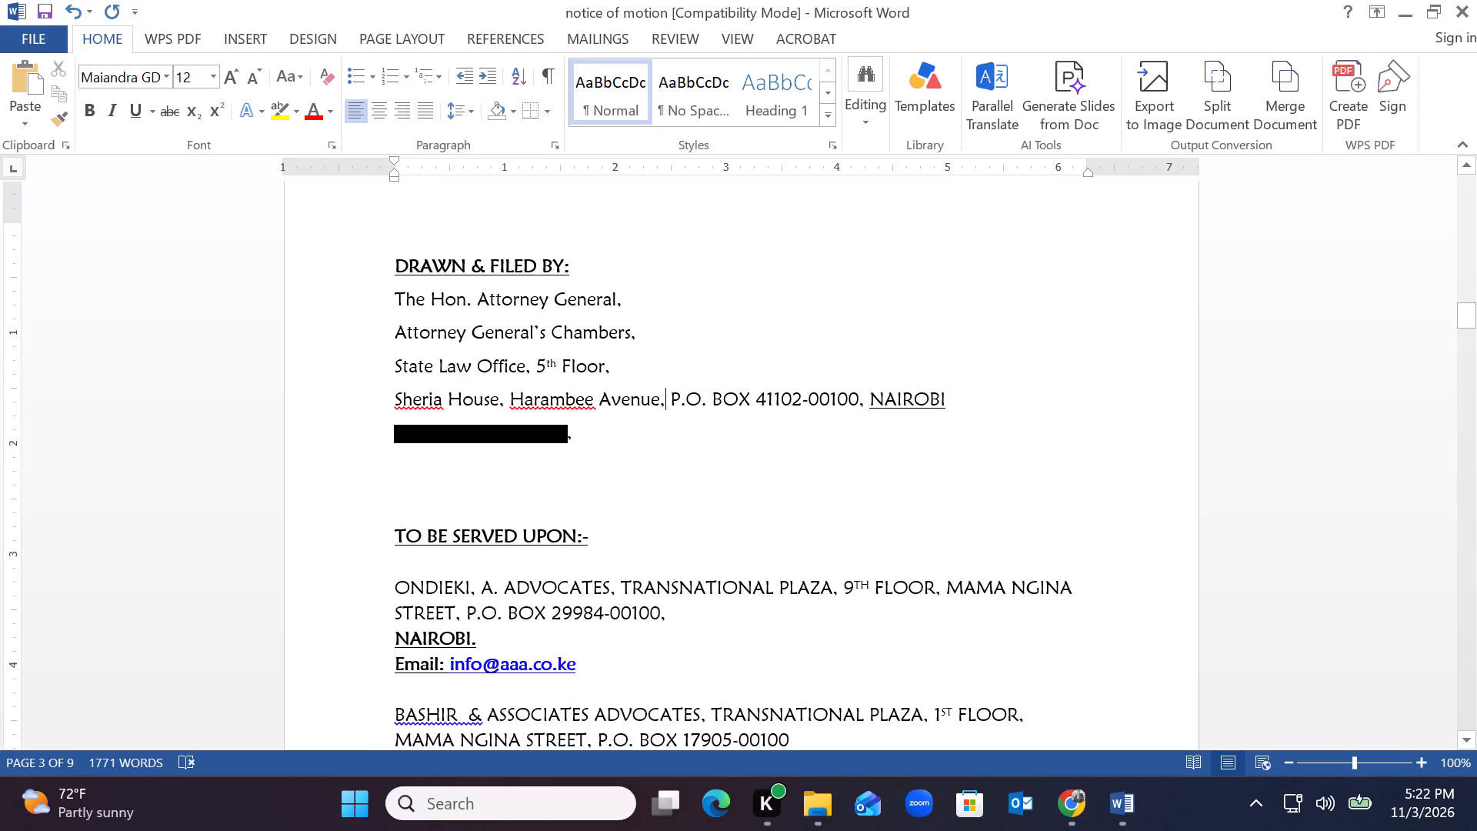
pyautogui.click(667, 405)
pyautogui.click(672, 403)
pyautogui.press('Return')
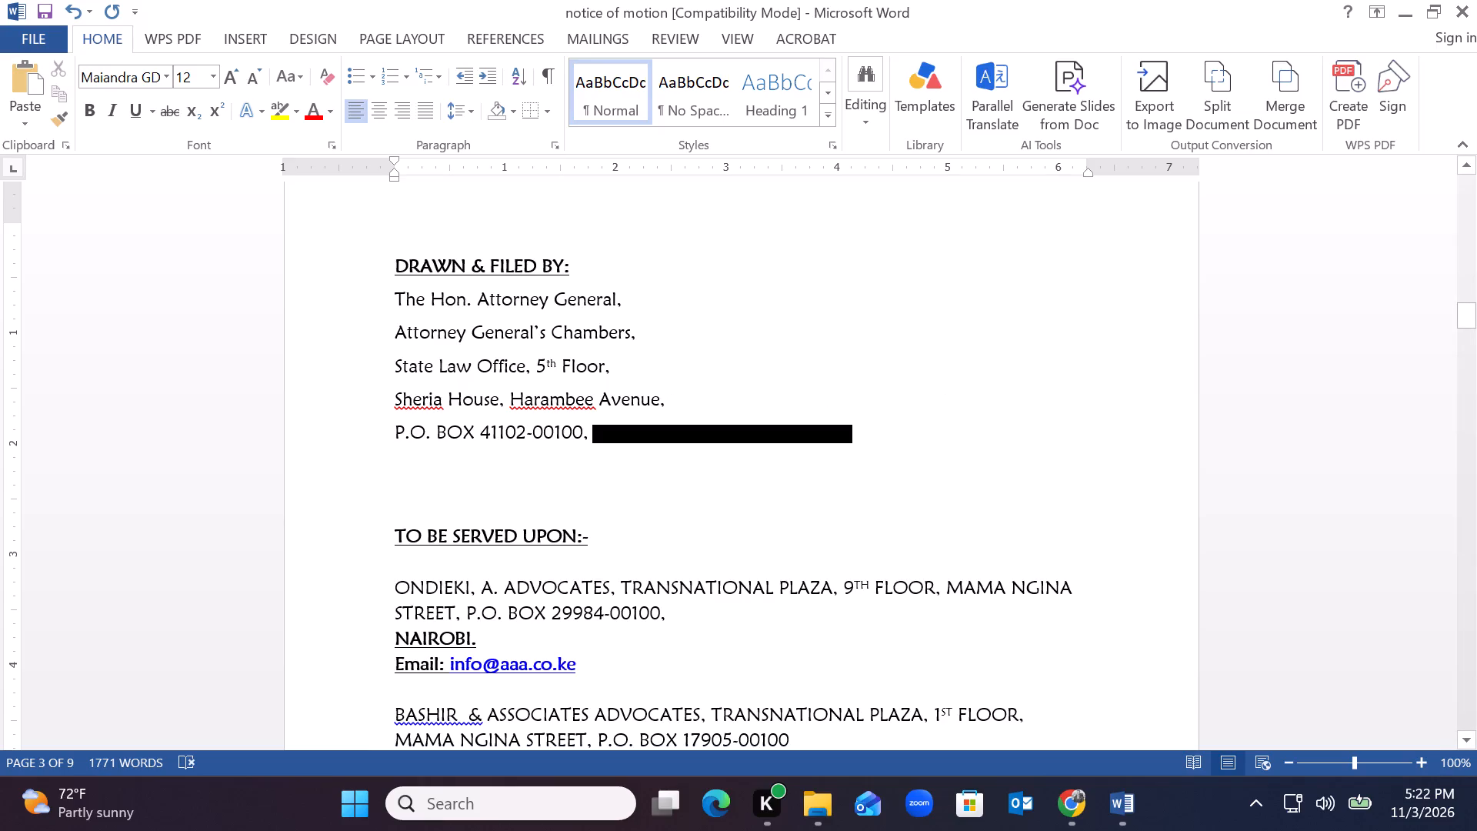
pyautogui.click(597, 432)
pyautogui.press('Return')
pyautogui.click(482, 469)
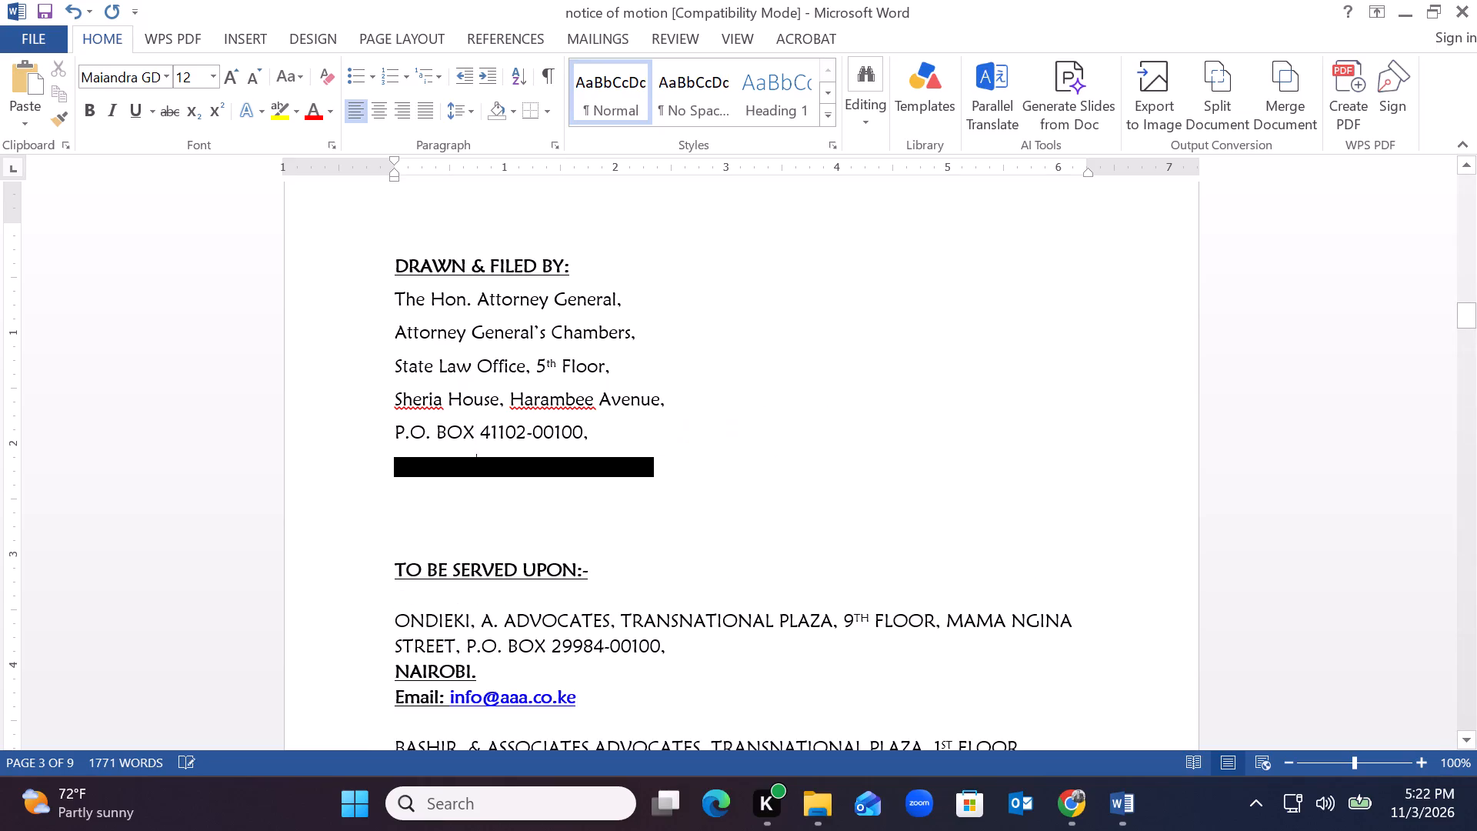
pyautogui.press('Return')
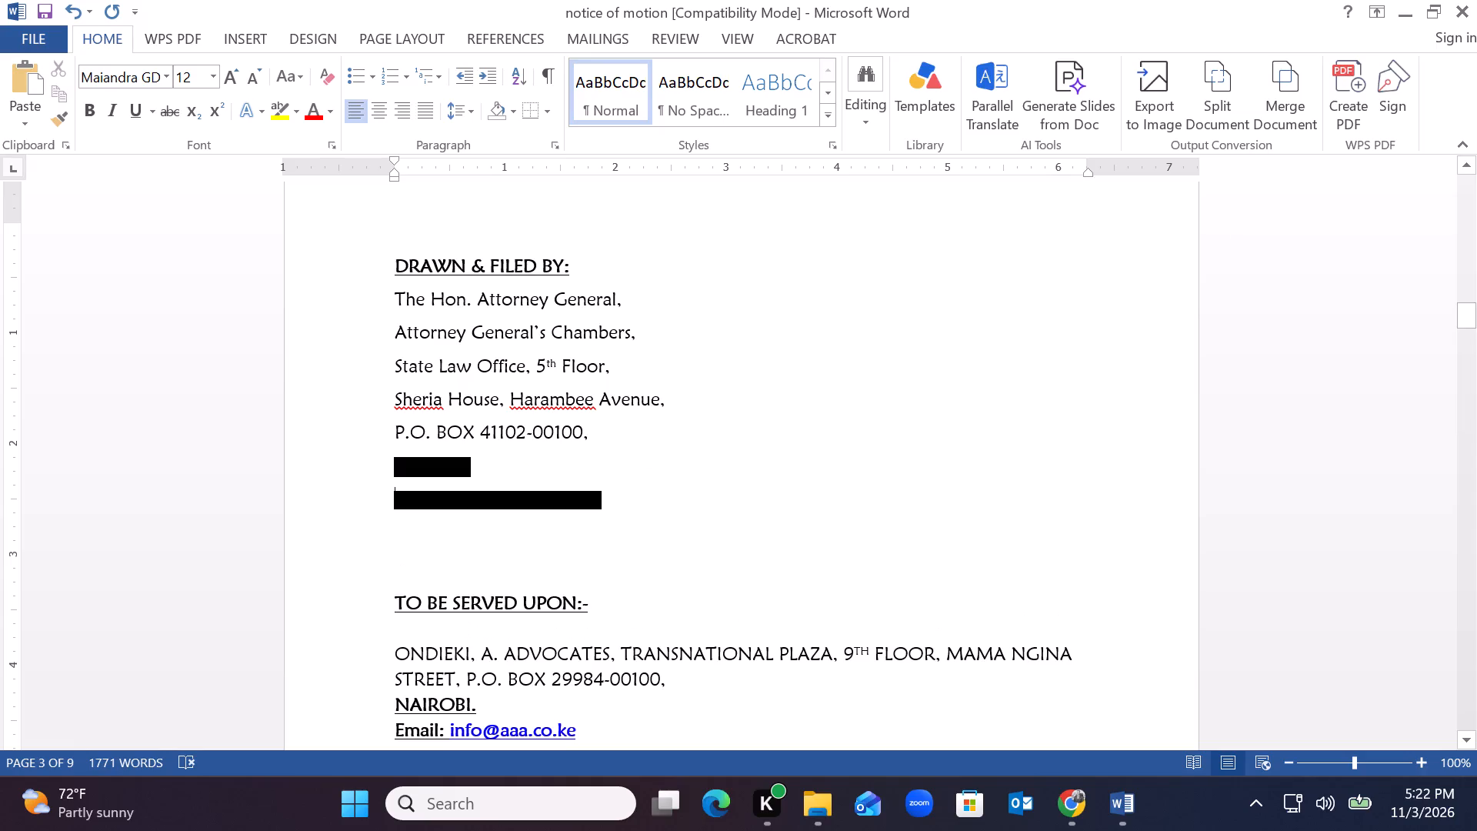
# Add the label "Email: -" before the e-mail address in the DRAWN & FILED BY block.
pyautogui.press('e')
pyautogui.write('mail')
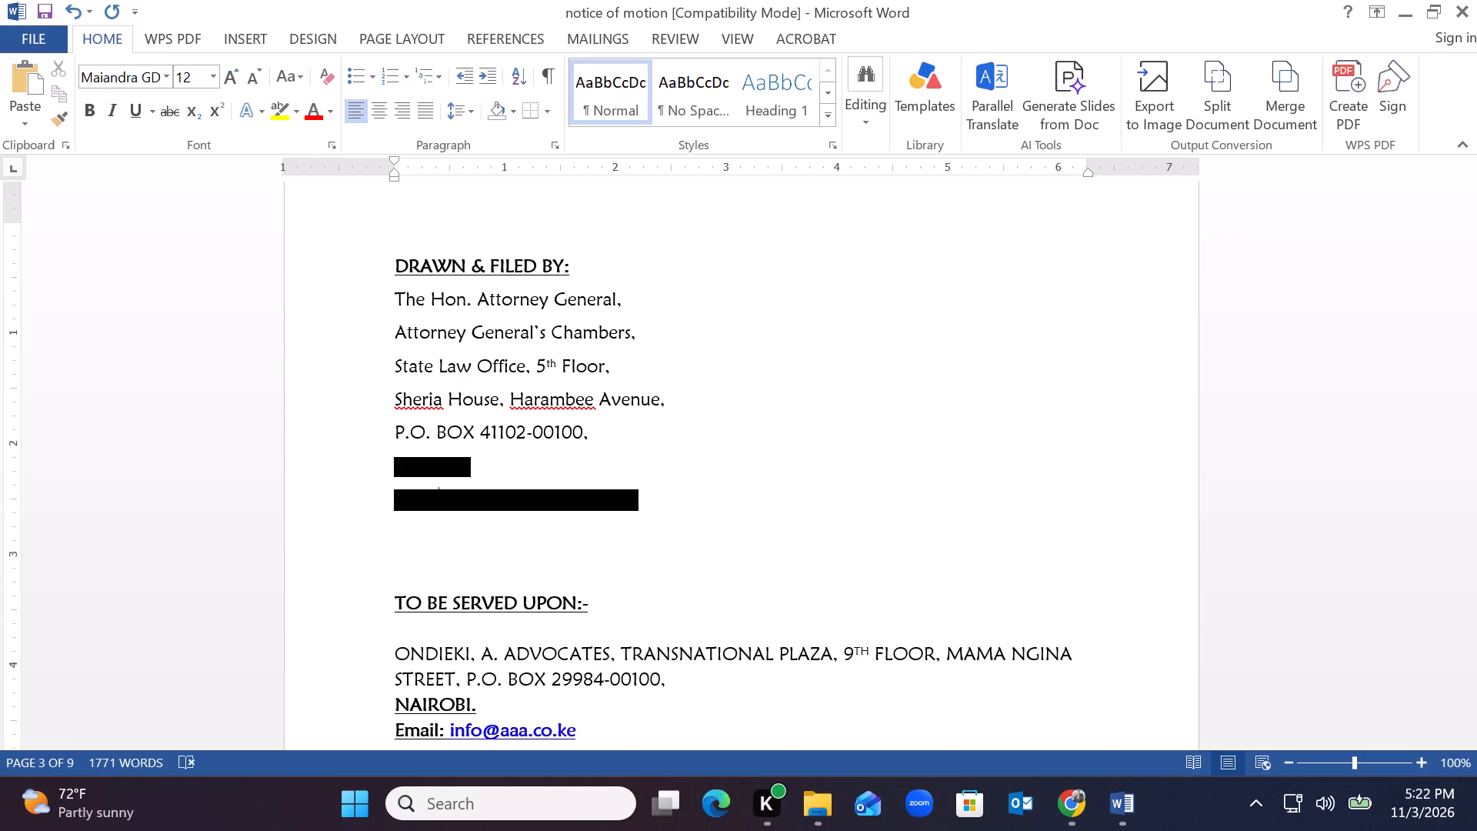
pyautogui.hotkey('shift', ':')
pyautogui.press('space')
pyautogui.write('-')
pyautogui.press('space')
# Give the whole DRAWN & FILED BY block single line spacing, with no added space between paragraphs of the same style.
pyautogui.moveTo(395, 287); pyautogui.dragTo(642, 502)
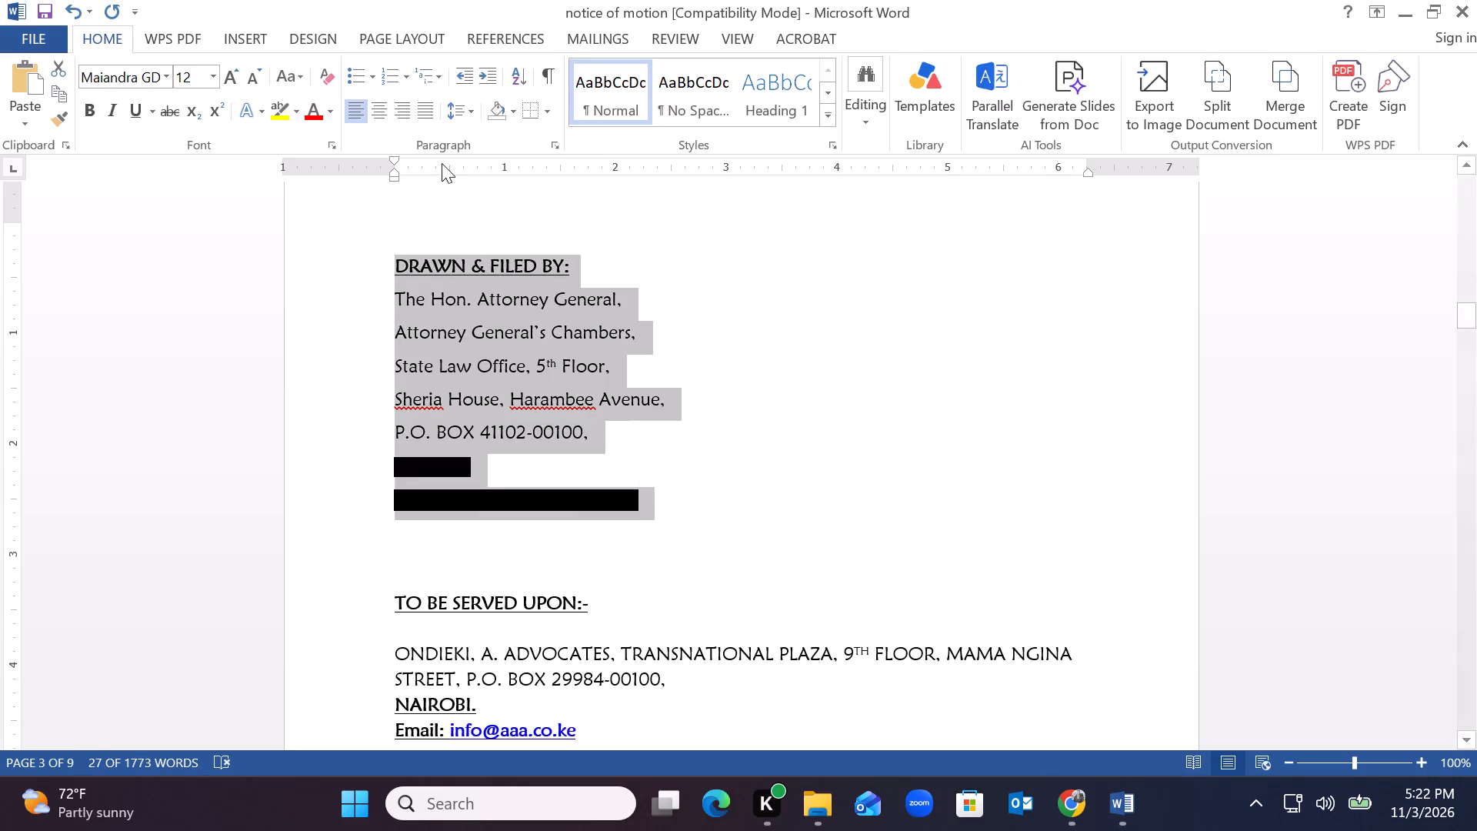
pyautogui.click(552, 144)
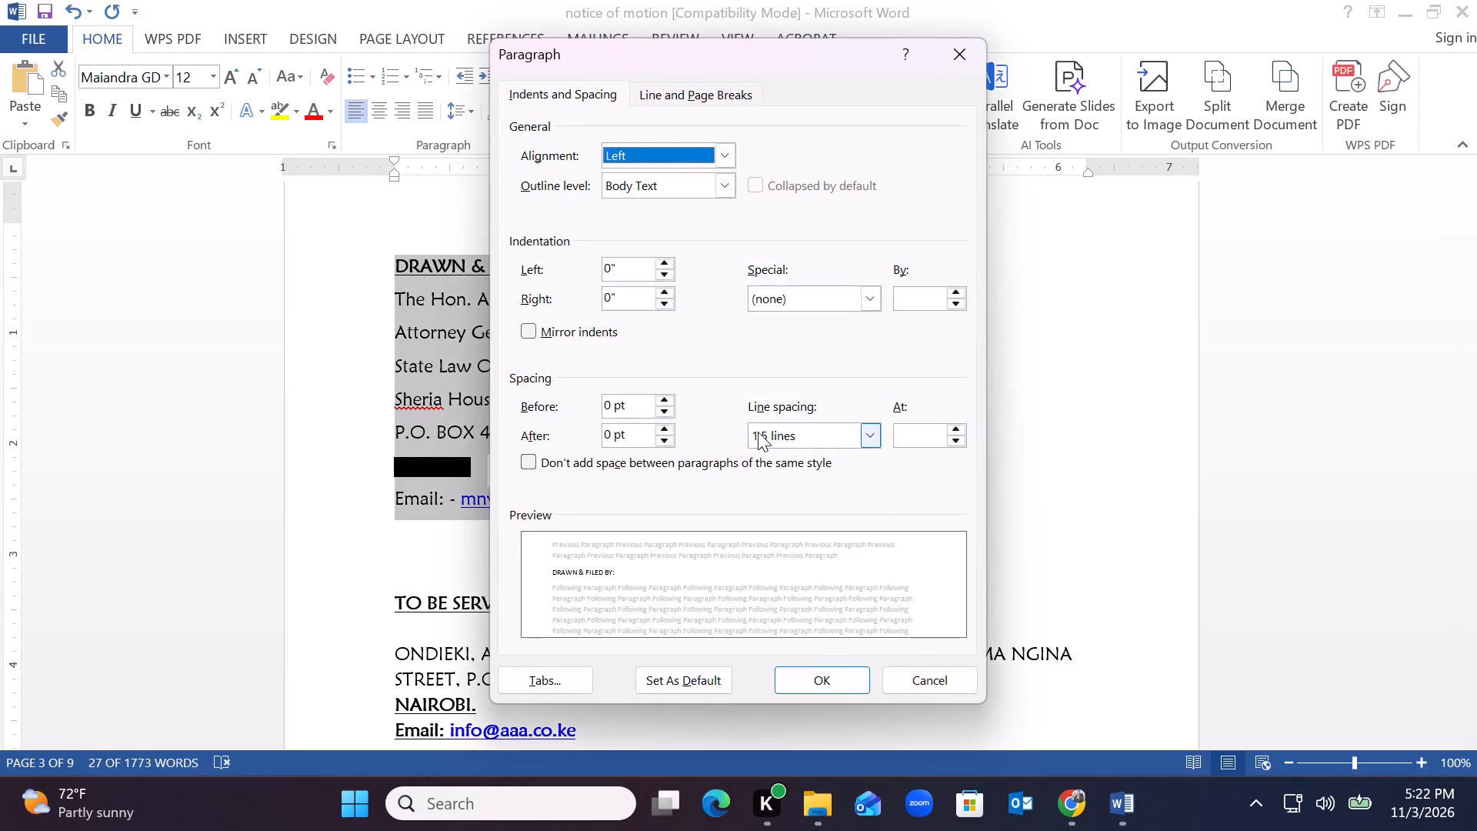
pyautogui.click(758, 432)
pyautogui.click(762, 456)
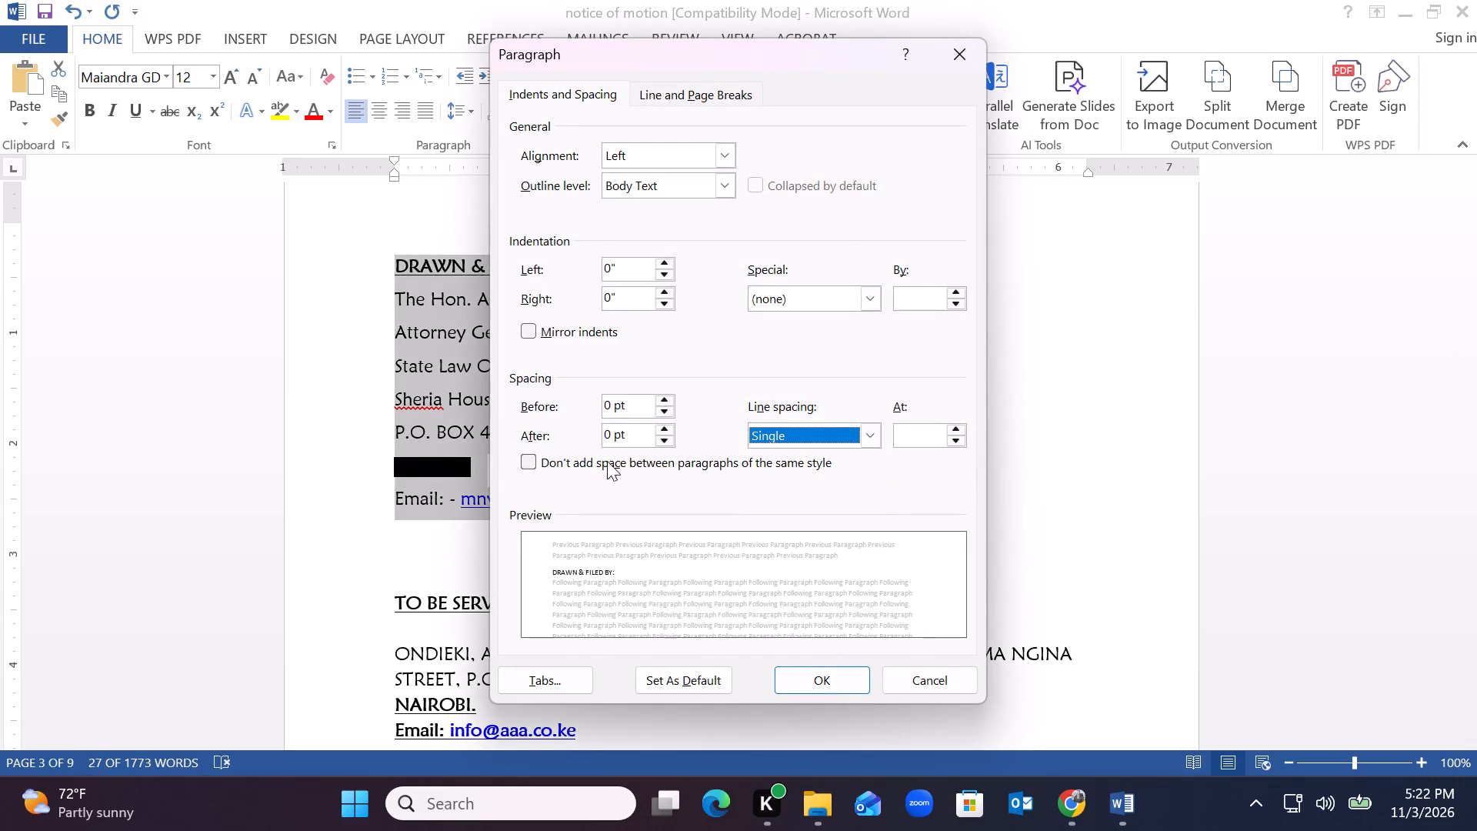
pyautogui.click(528, 461)
pyautogui.click(829, 675)
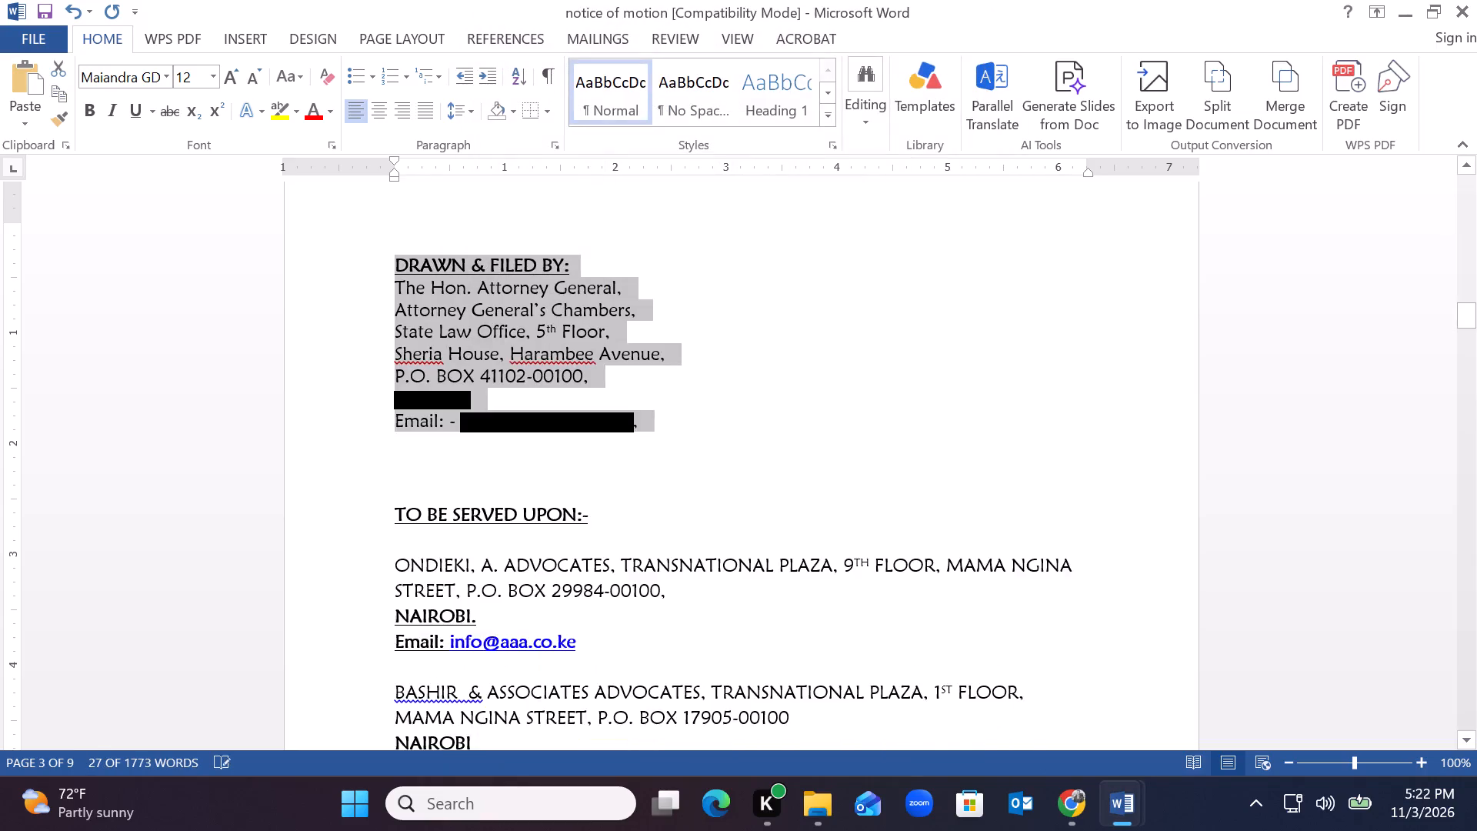
pyautogui.click(762, 456)
# Reduce the gap between the DRAWN & FILED BY block and the TO BE SERVED UPON heading to one blank line.
pyautogui.click(452, 484)
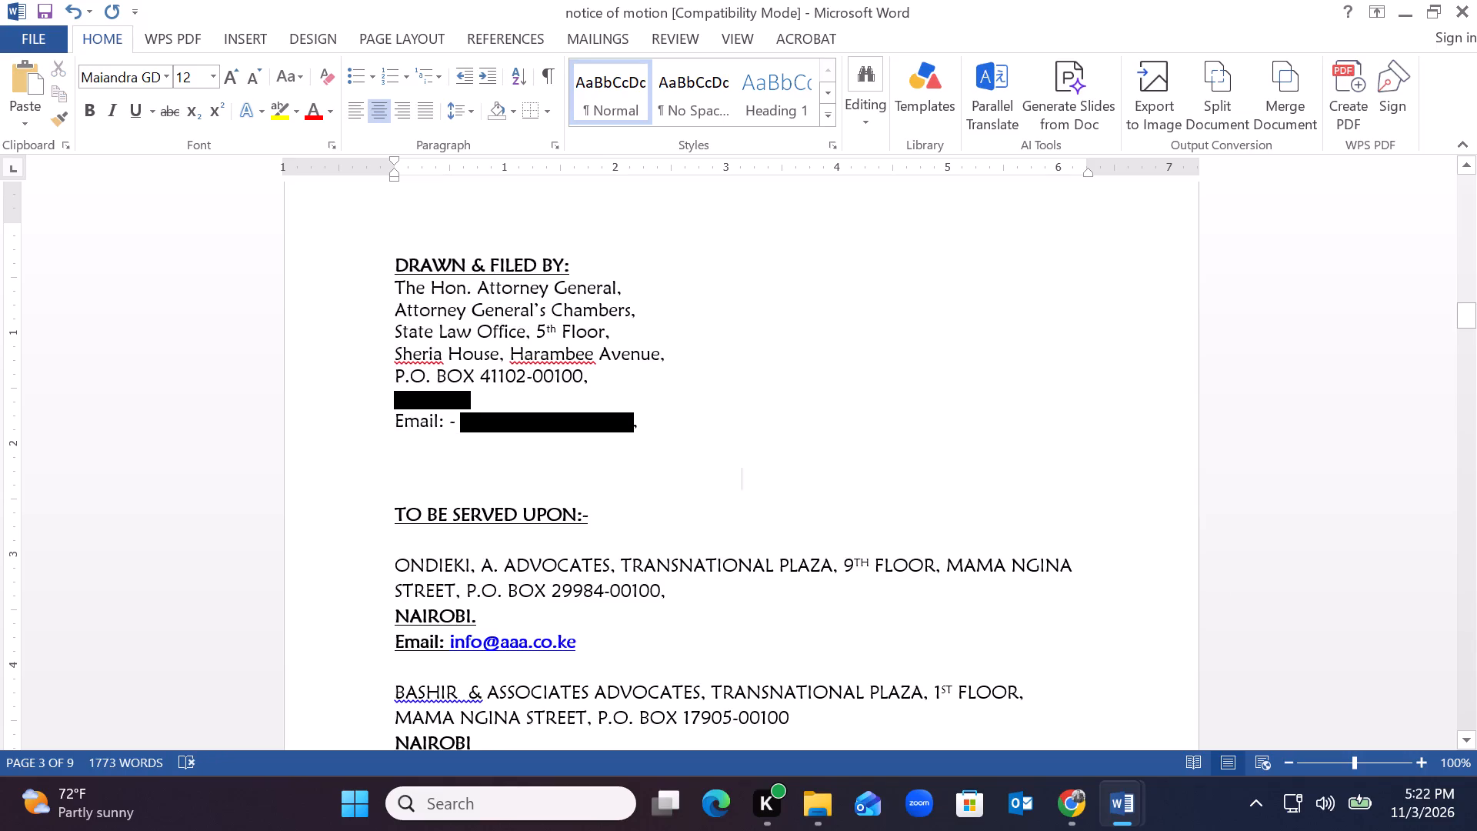
pyautogui.press('BackSpace')
pyautogui.press('BackSpace')
pyautogui.press('BackSpace')
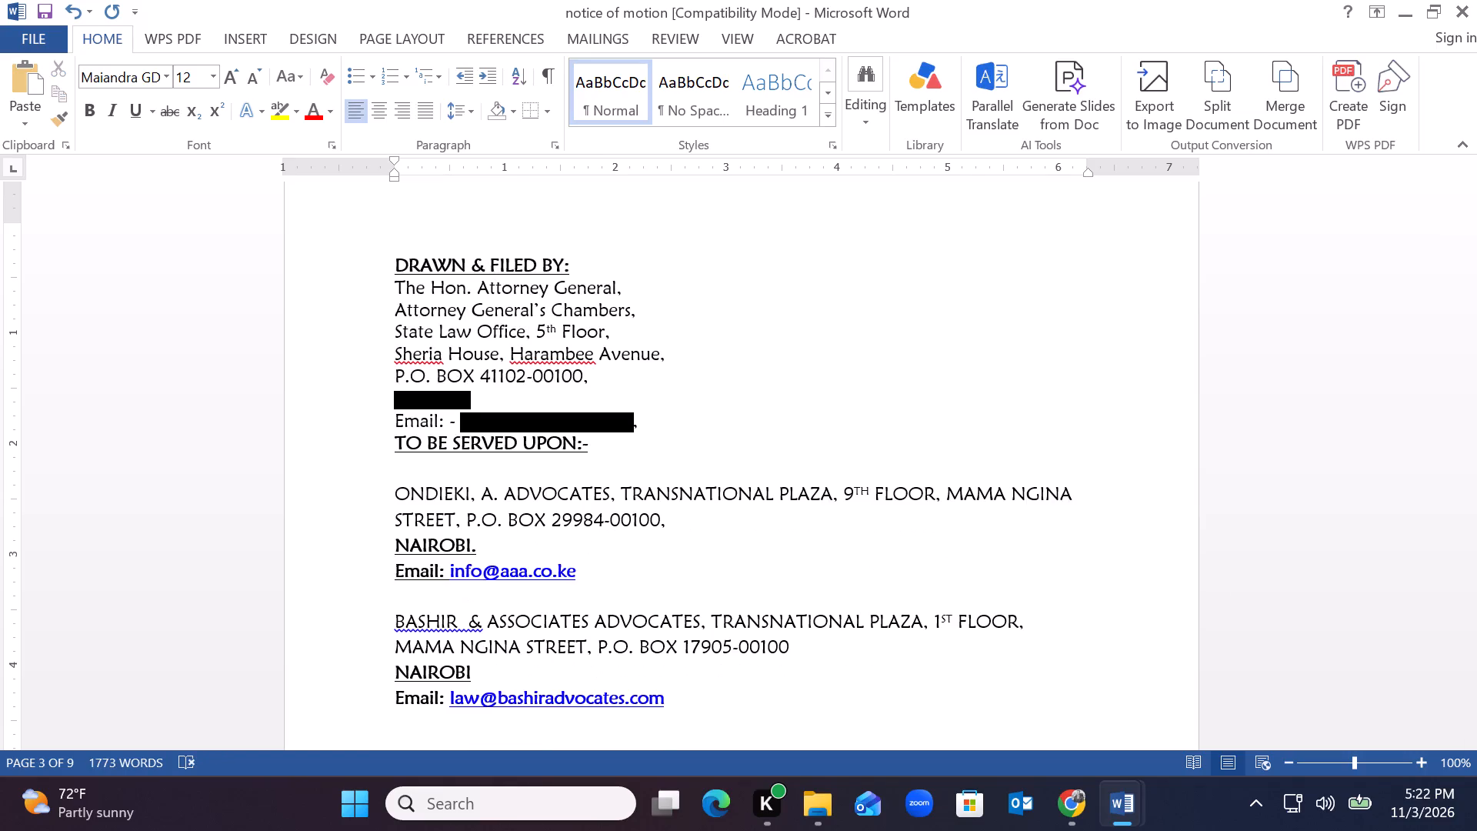
pyautogui.click(395, 452)
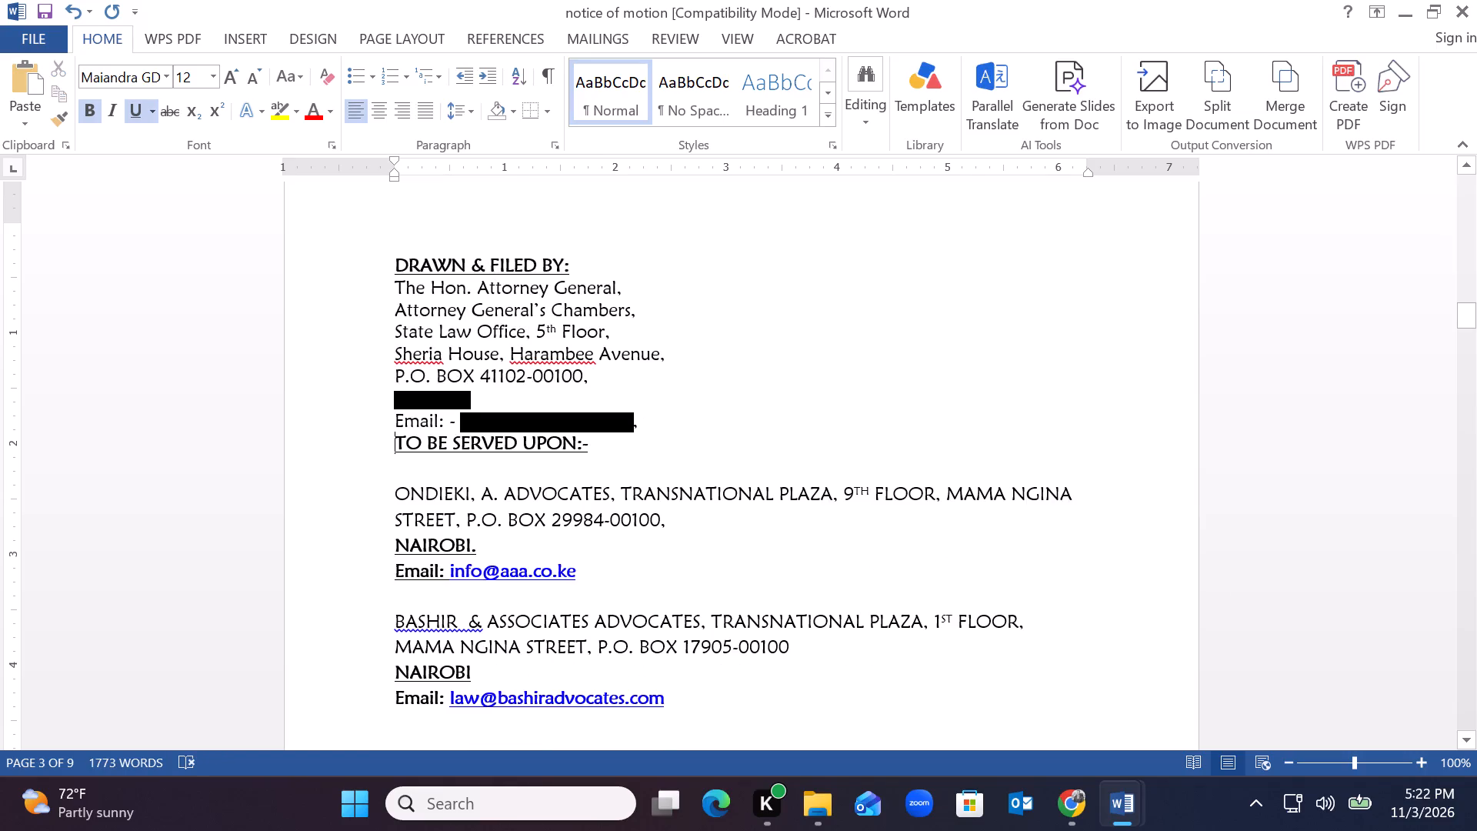
pyautogui.press('Return')
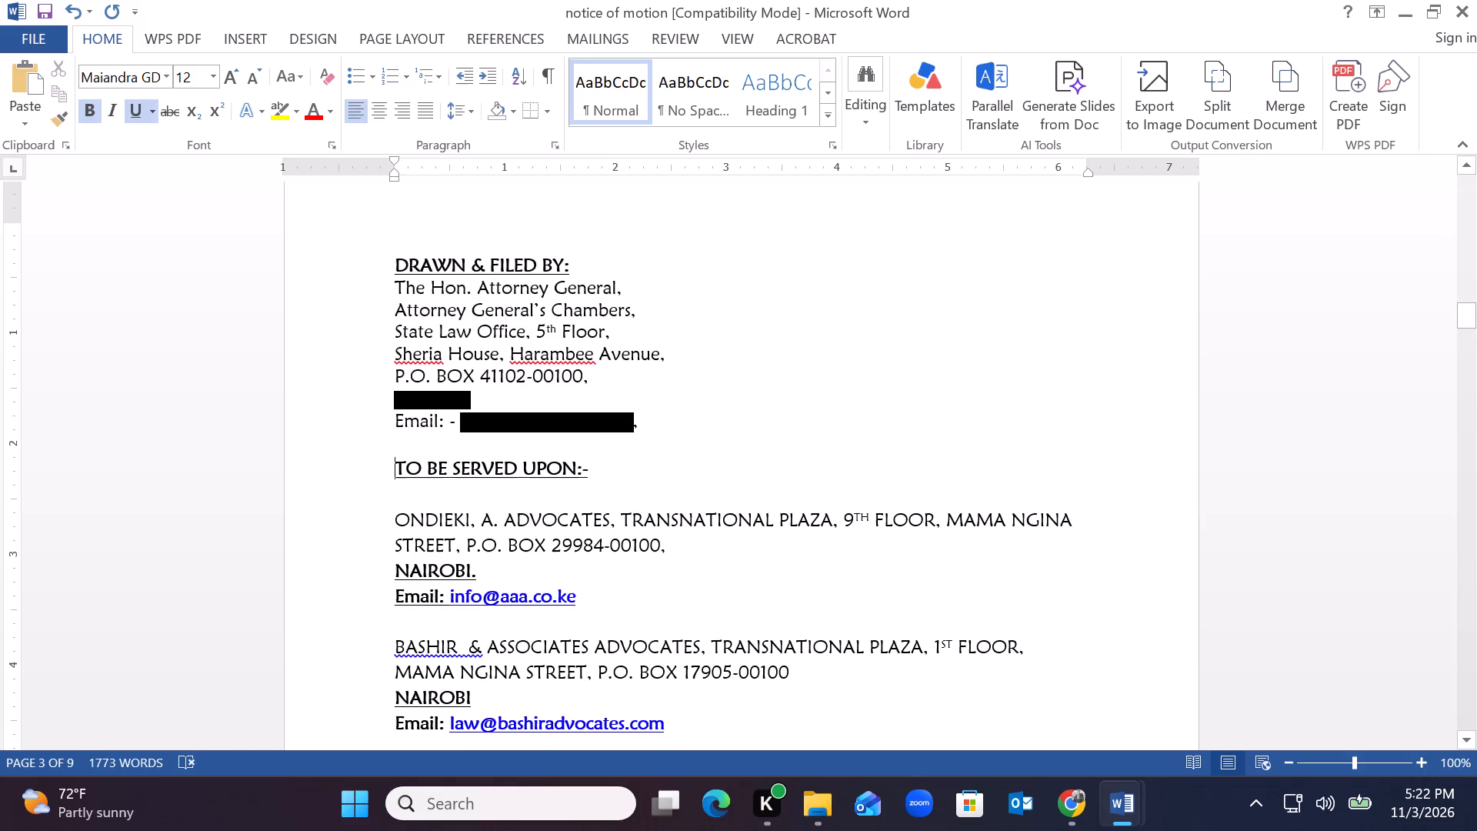
# Break the Ondieki, A. Advocates address into separate lines for the firm, the building and floor, the street and the P.O. Box.
pyautogui.click(622, 525)
pyautogui.press('Return')
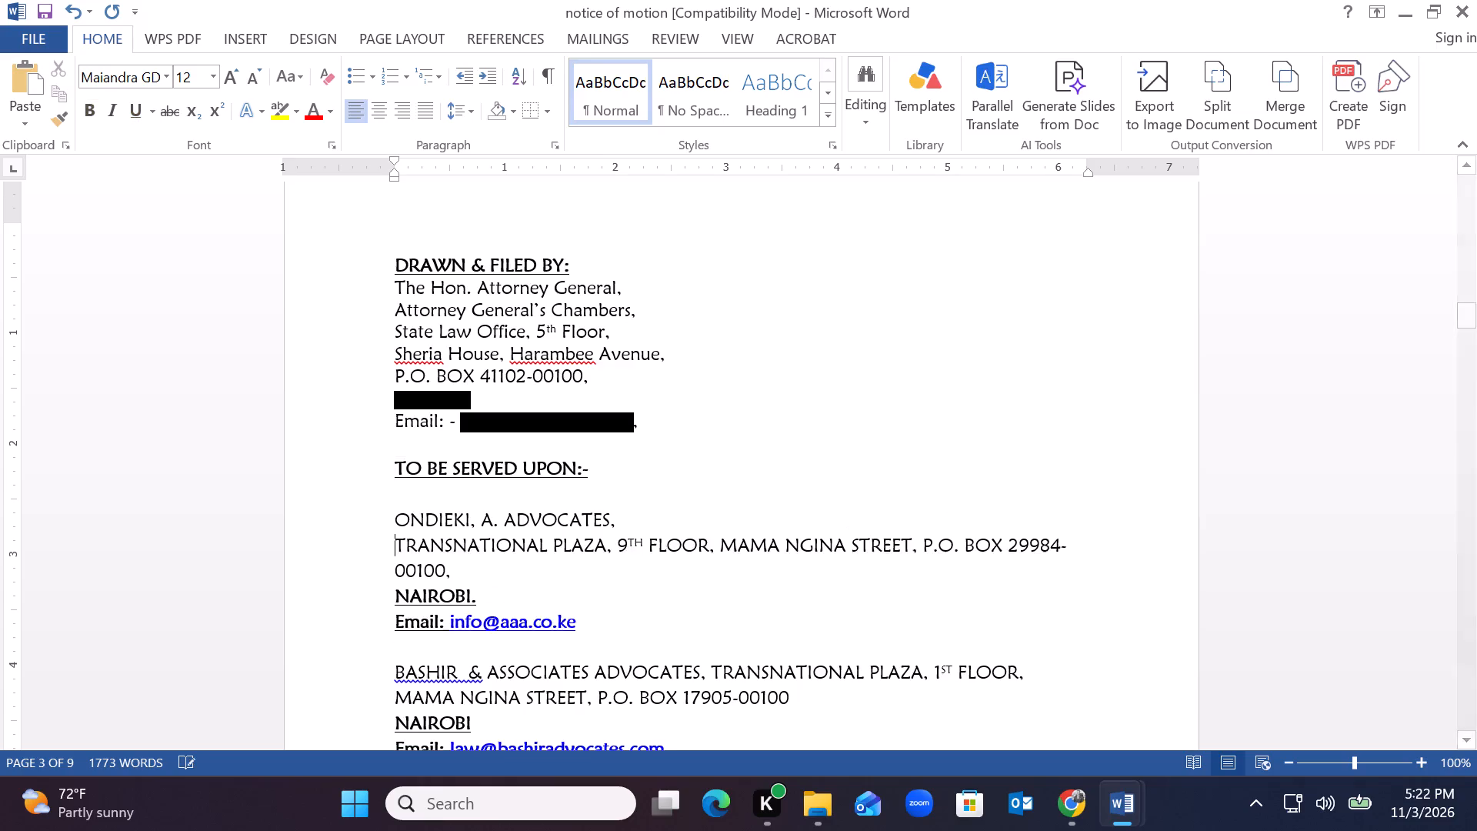
pyautogui.click(722, 549)
pyautogui.press('Return')
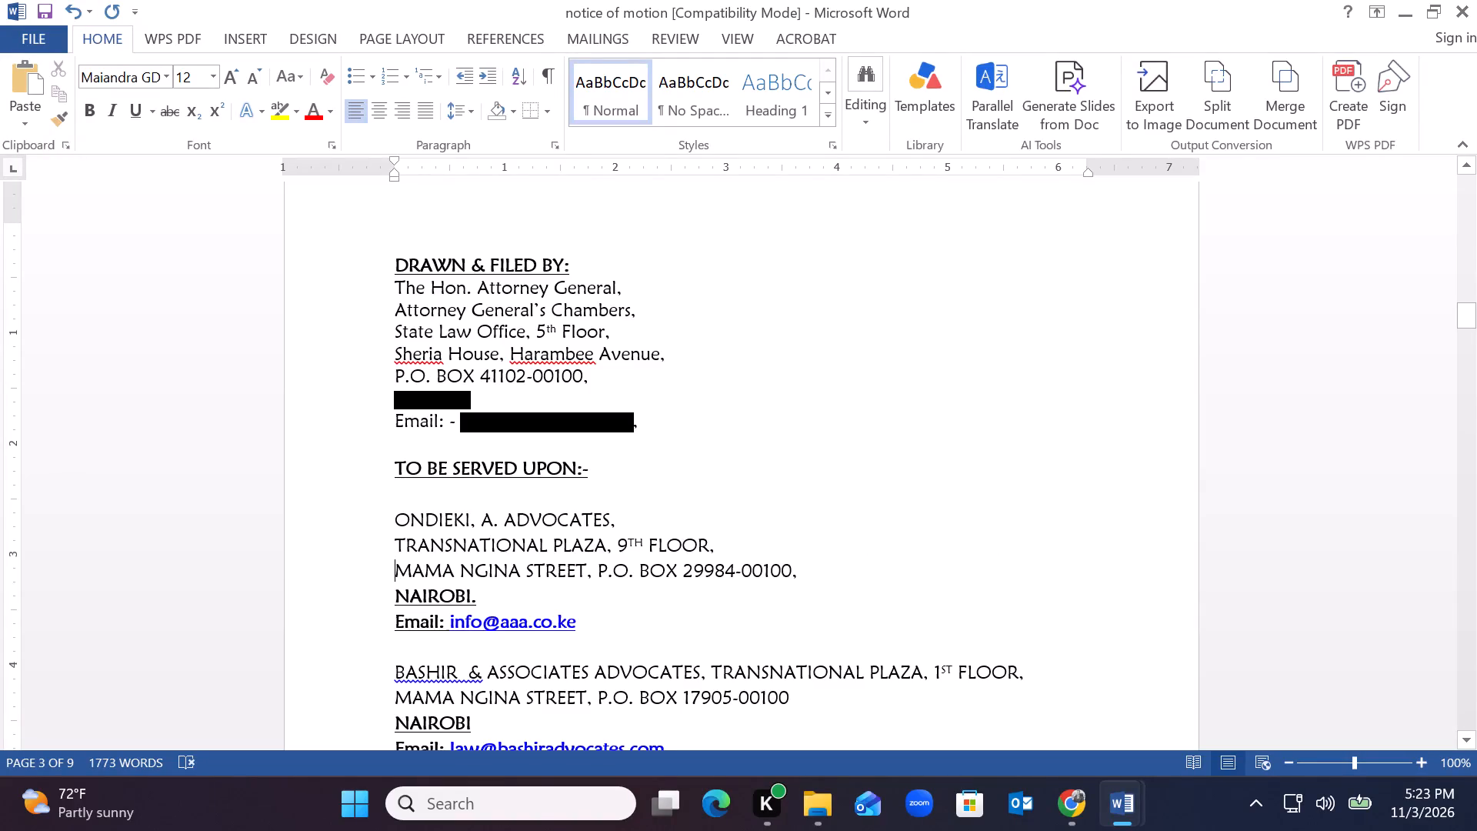
pyautogui.click(598, 570)
pyautogui.press('Return')
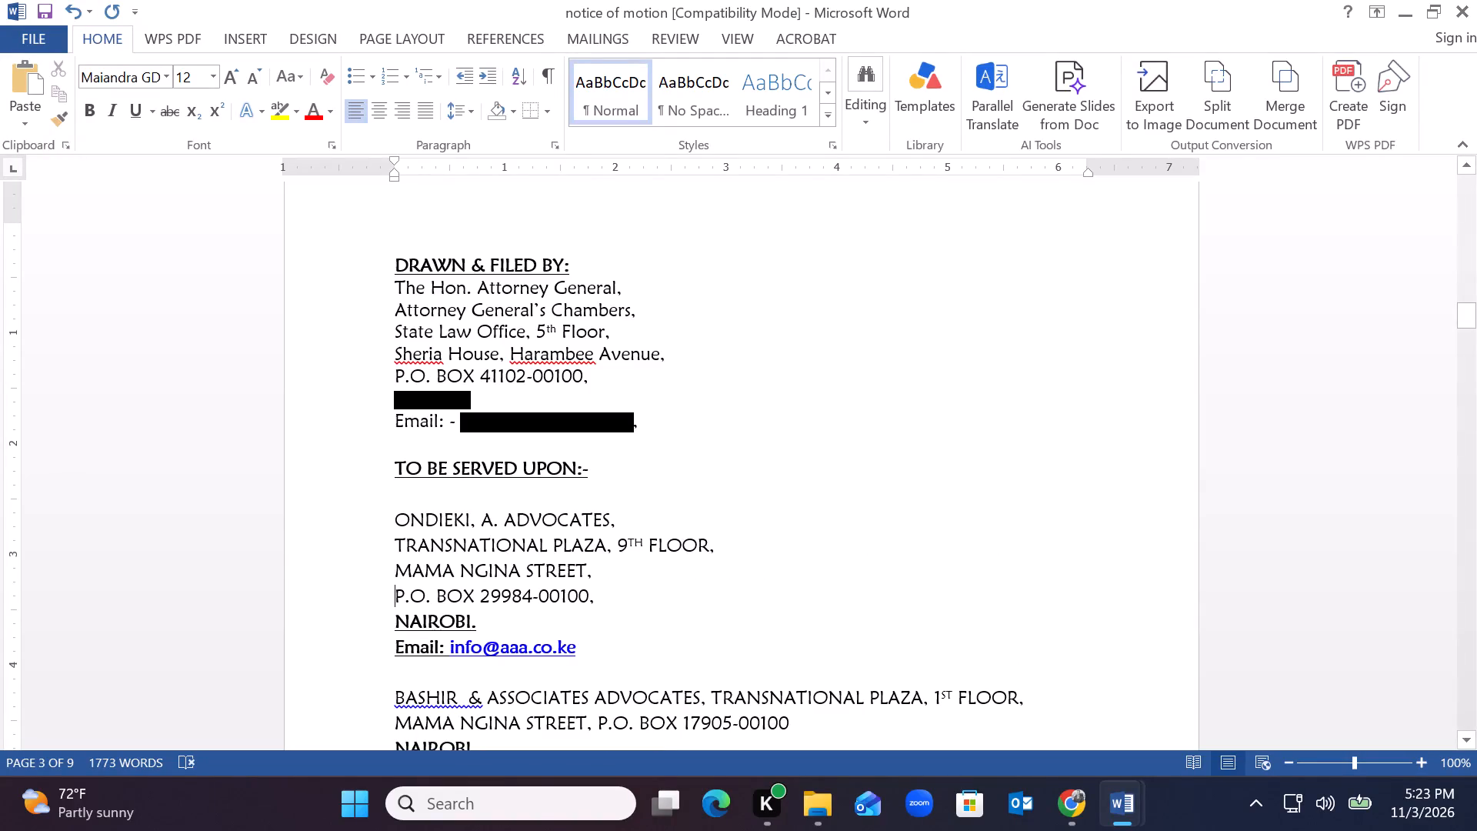
# Give the Ondieki, A. Advocates service block single line spacing, with no added space between paragraphs of the same style.
pyautogui.moveTo(398, 519); pyautogui.dragTo(457, 574)
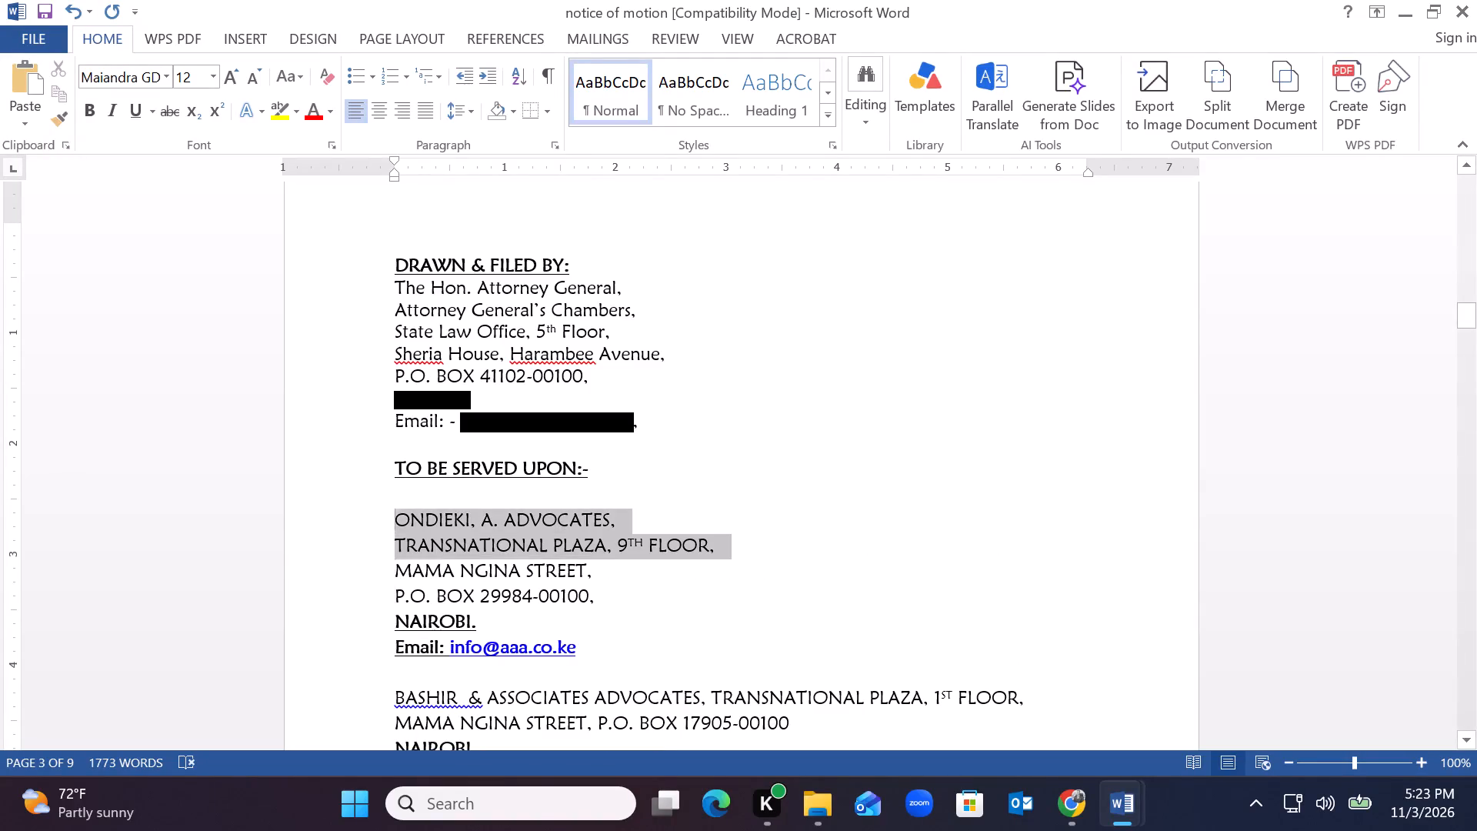
pyautogui.moveTo(457, 574); pyautogui.dragTo(588, 646)
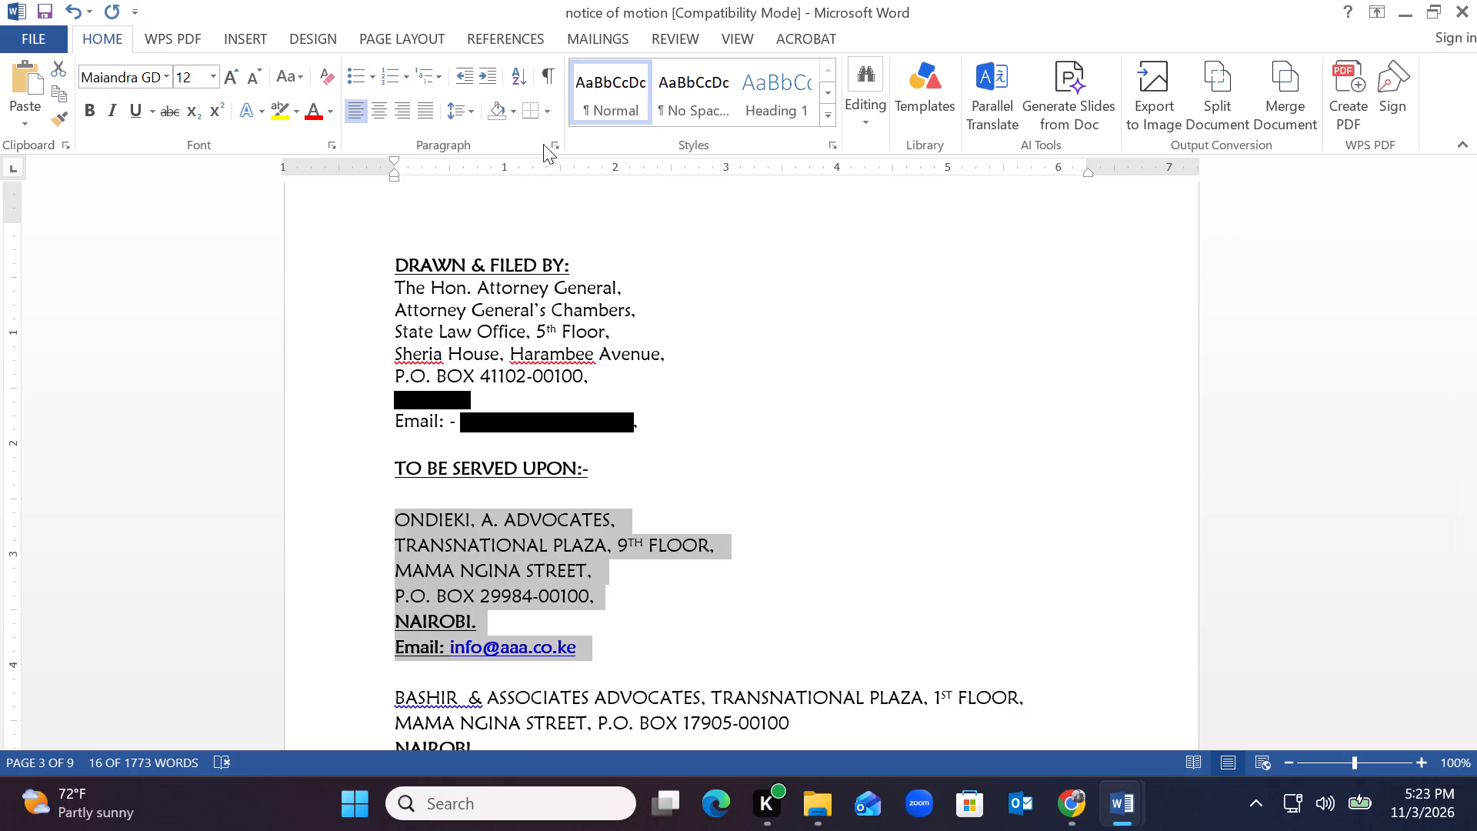
pyautogui.click(557, 142)
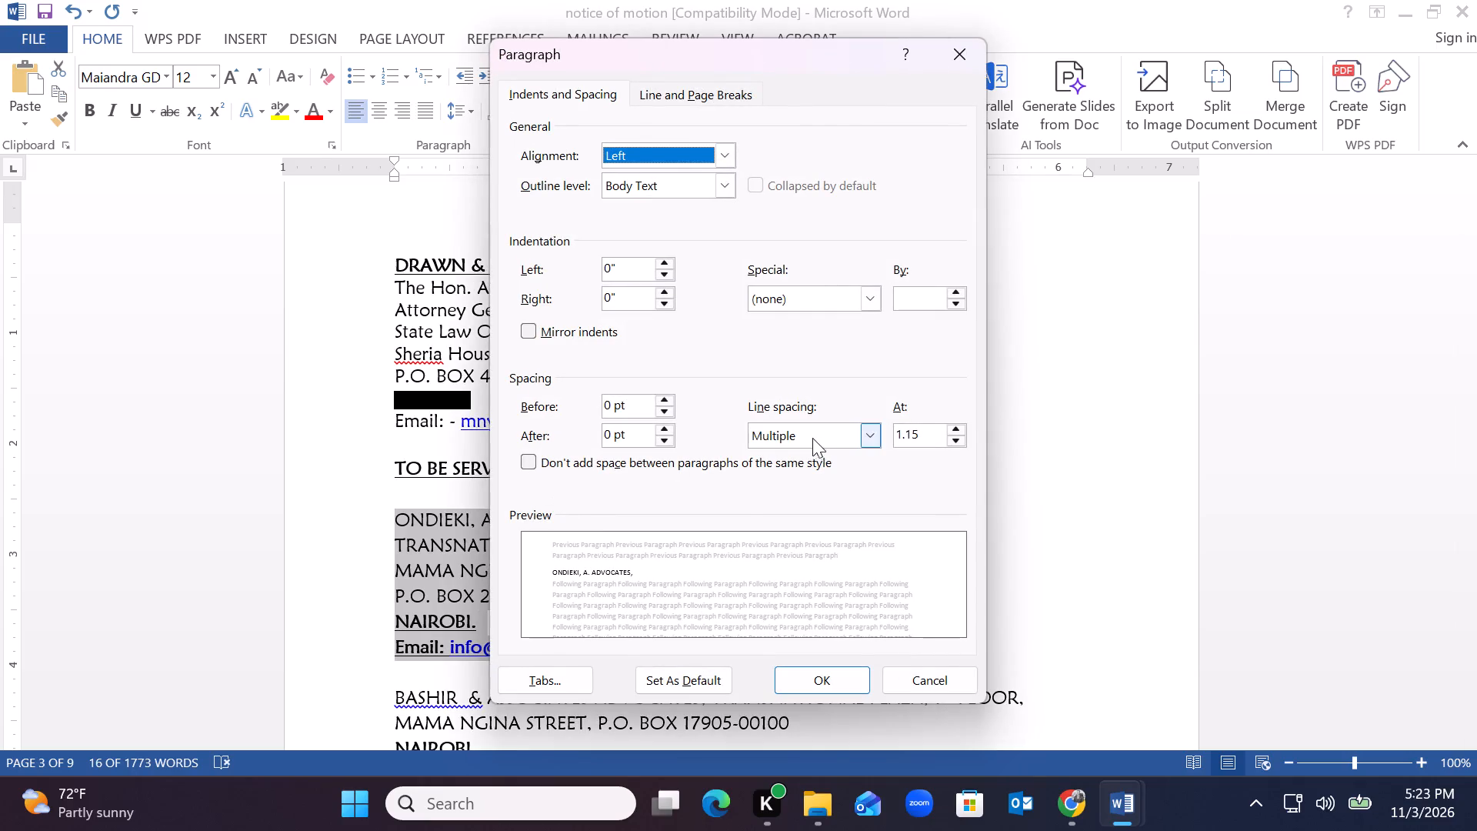
pyautogui.click(812, 438)
pyautogui.click(781, 452)
pyautogui.click(525, 461)
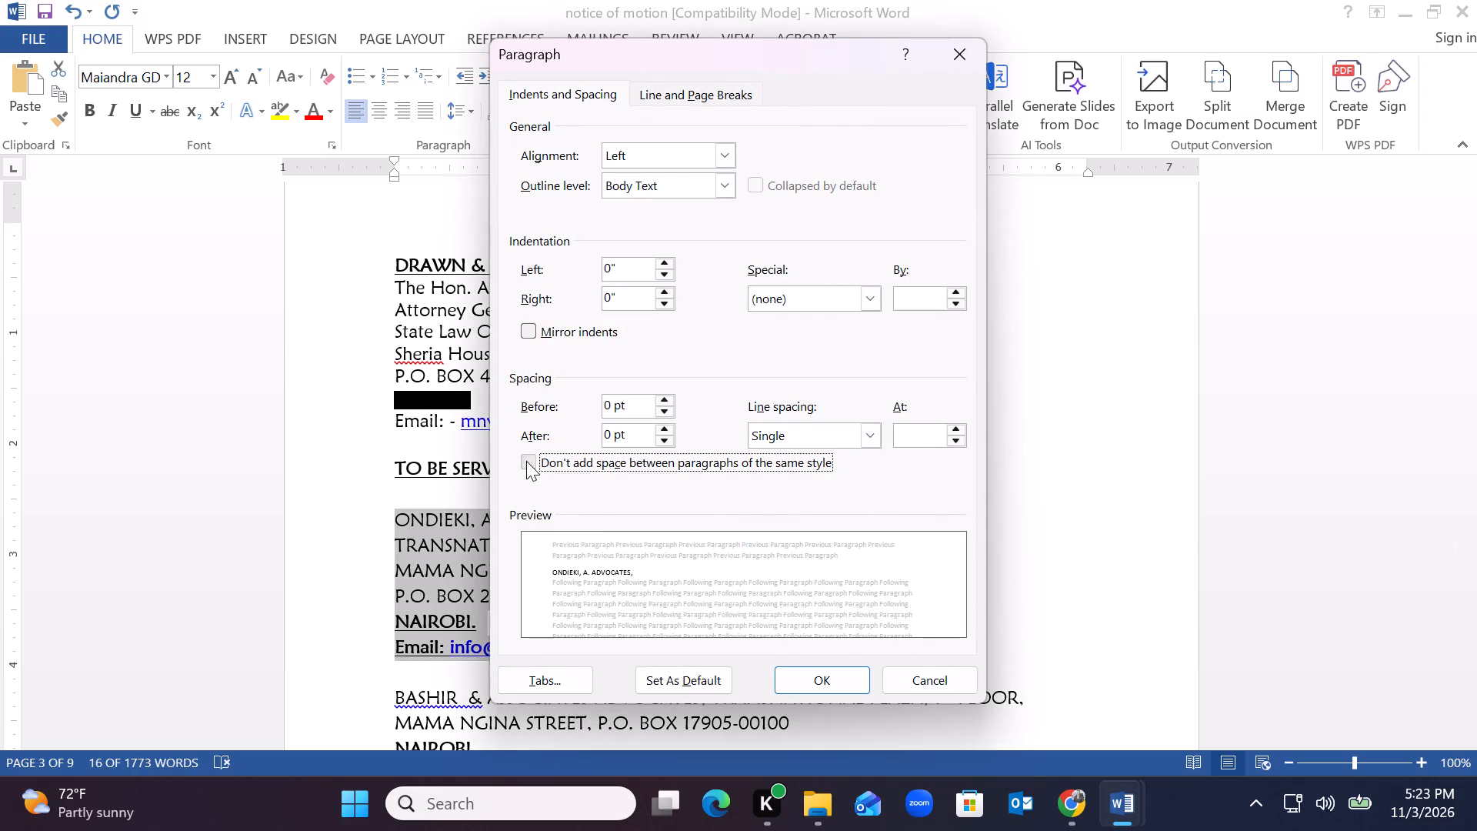
pyautogui.click(797, 681)
pyautogui.click(680, 559)
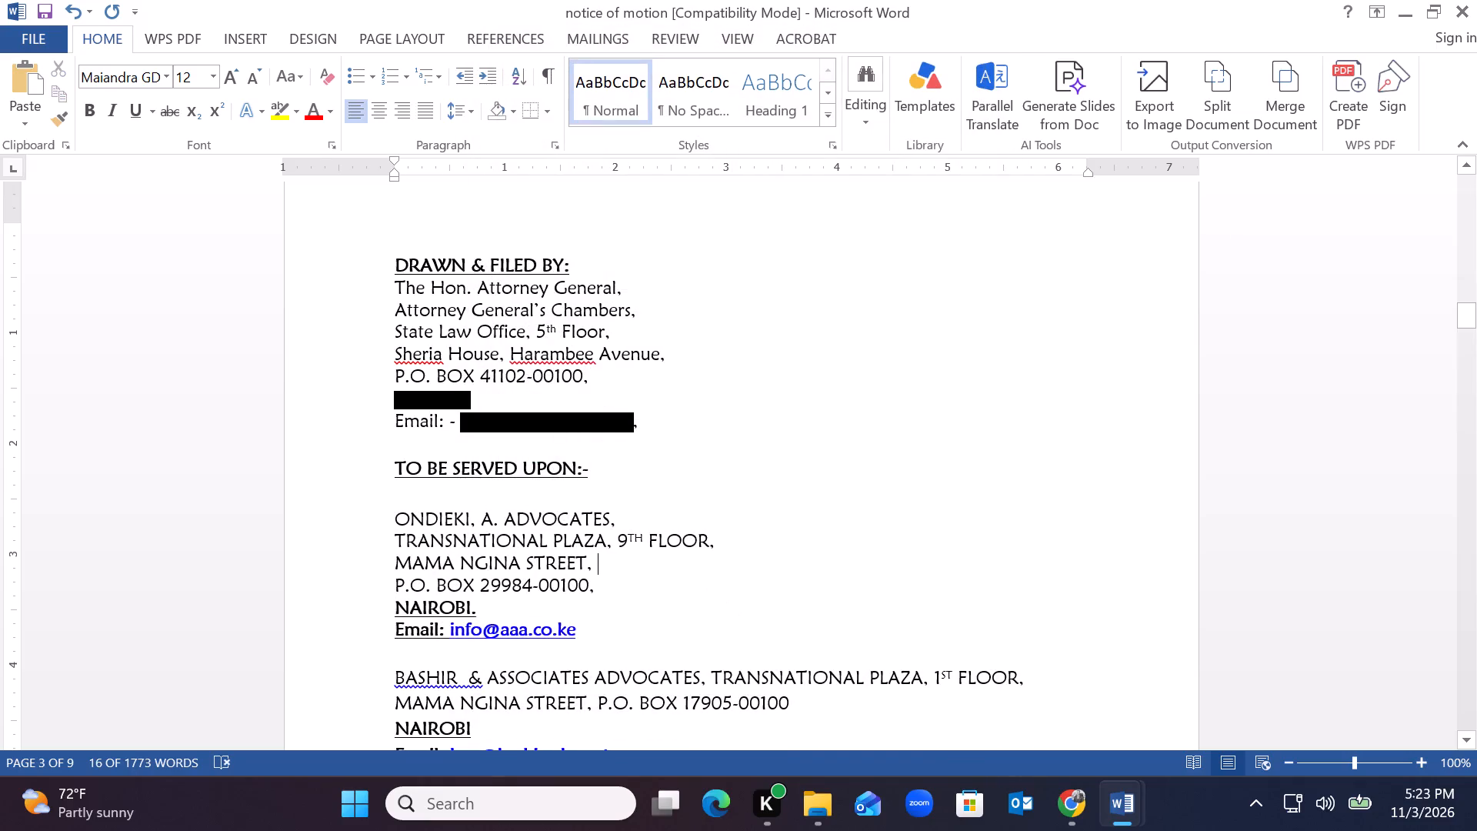
# Remove the blank line between the TO BE SERVED UPON heading and the Ondieki, A. Advocates block, keeping the heading's closing hyphen.
pyautogui.moveTo(444, 478); pyautogui.dragTo(518, 519)
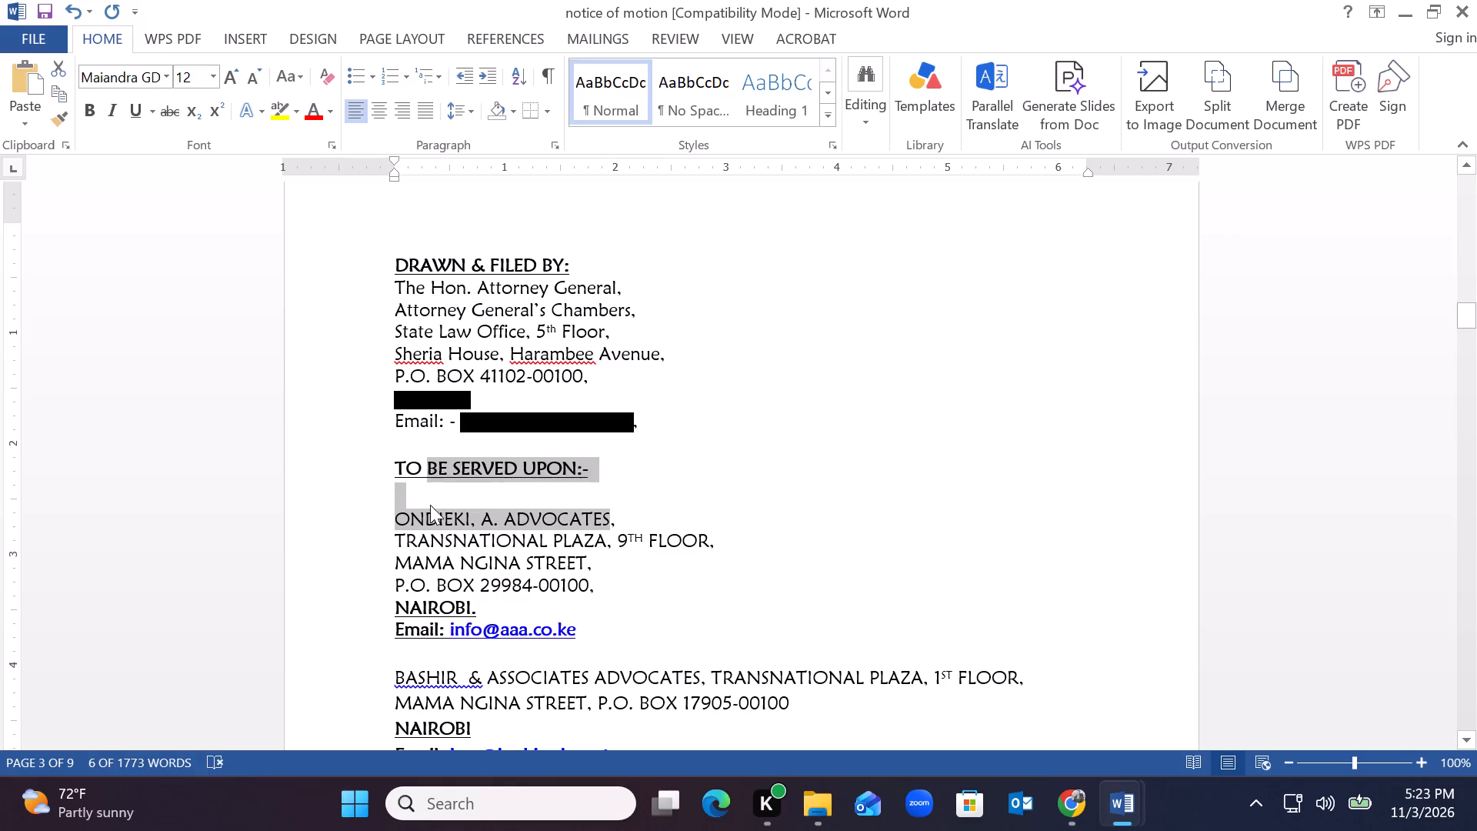
pyautogui.click(422, 492)
pyautogui.press('BackSpace')
pyautogui.press('BackSpace')
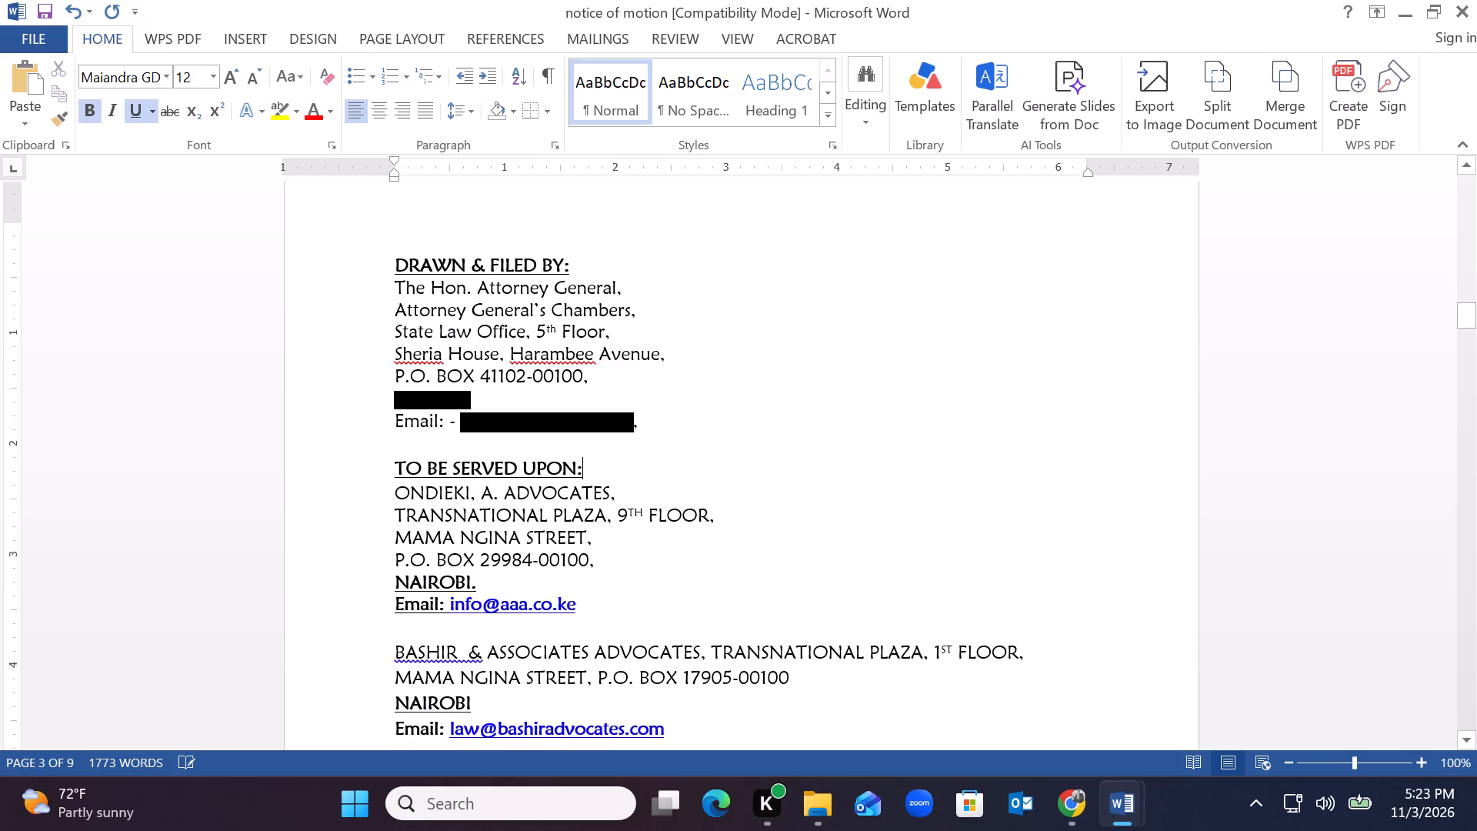
pyautogui.click(65, 15)
# Break the Bashir & Associates Advocates address into separate lines for the firm, the building and floor, the street and the P.O. Box.
pyautogui.scroll(-3, 762, 566)
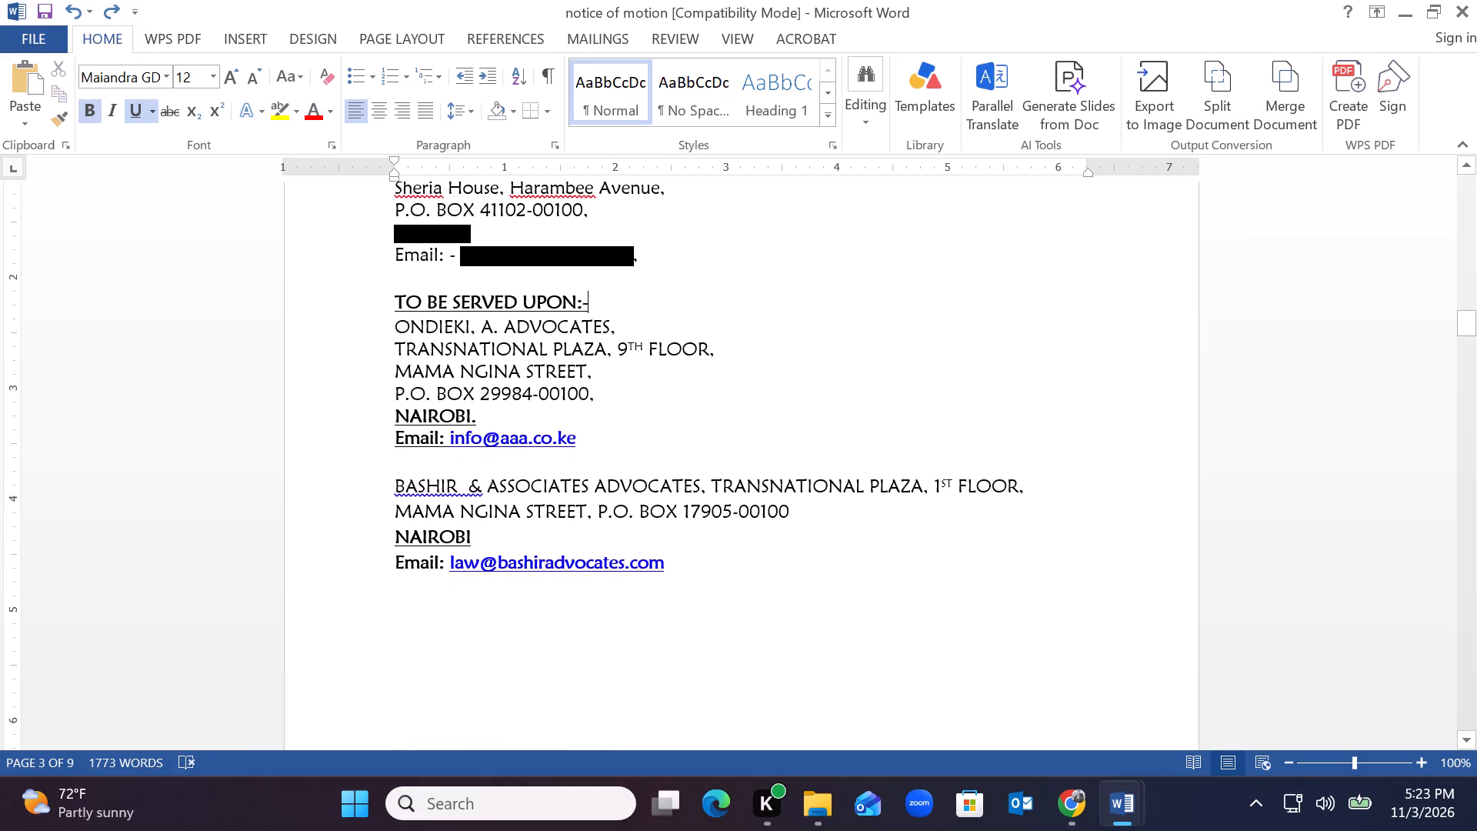
pyautogui.click(712, 487)
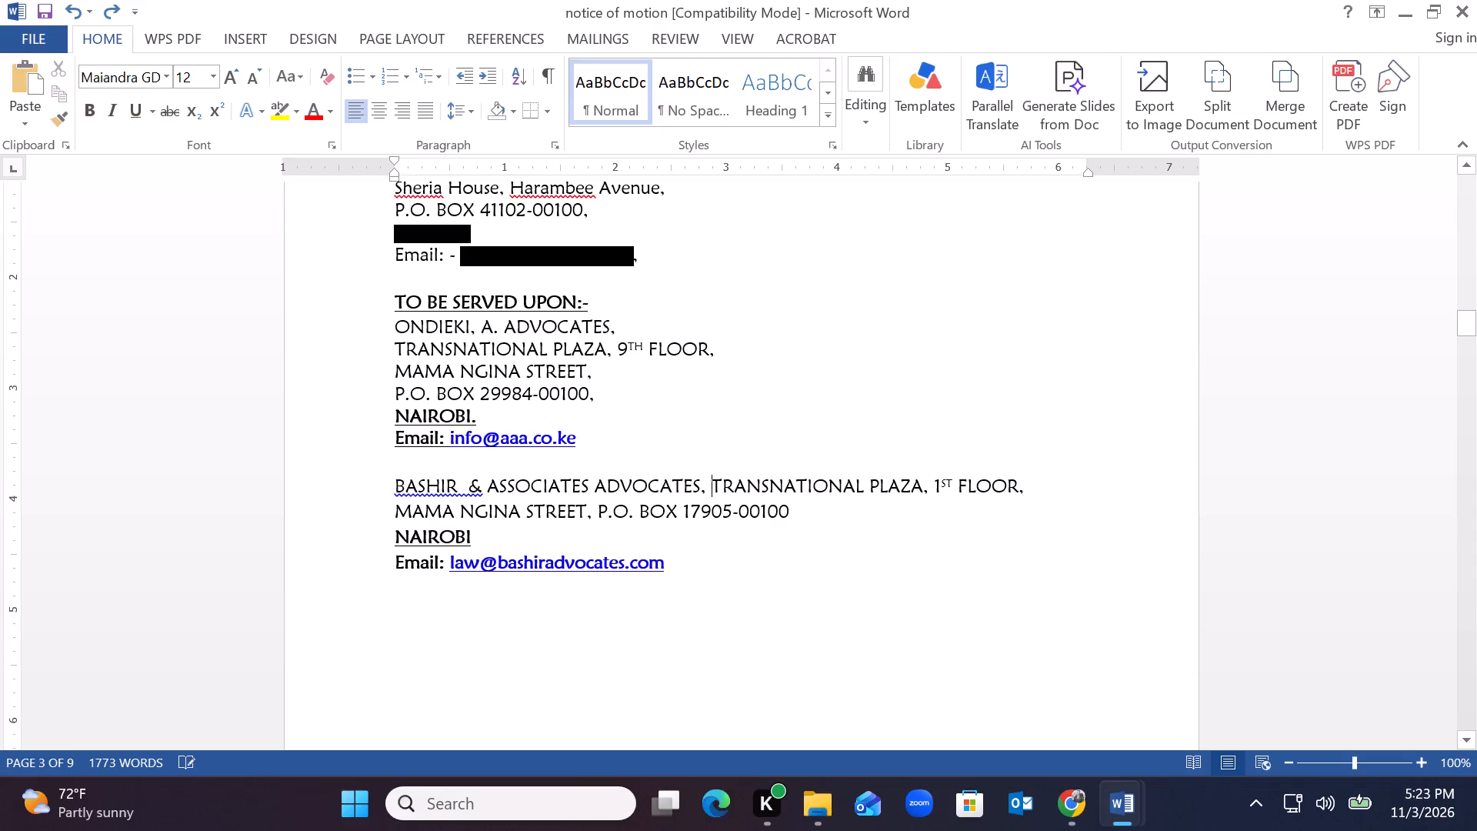
pyautogui.press('Return')
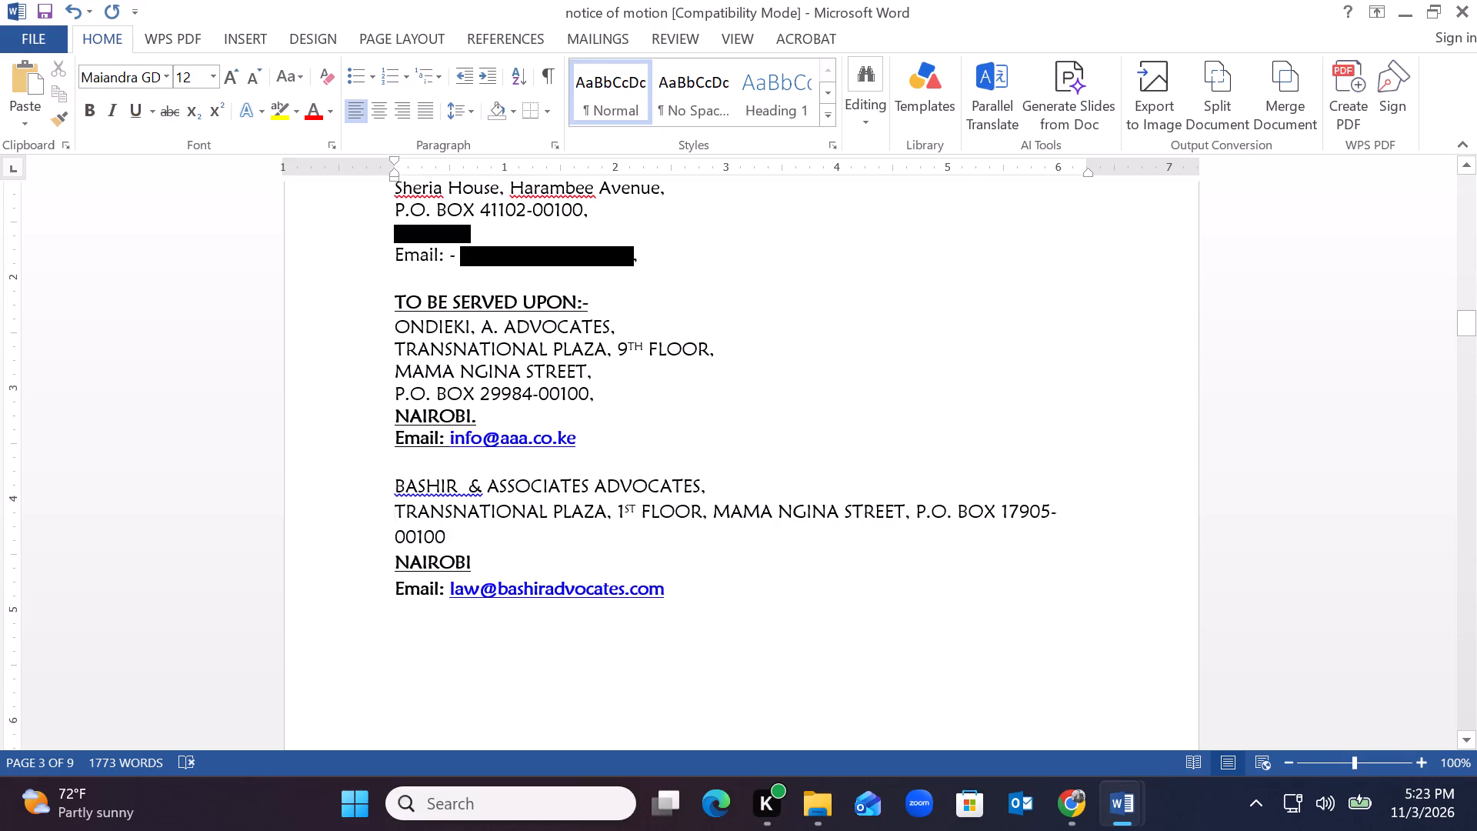
pyautogui.click(717, 512)
pyautogui.press('Return')
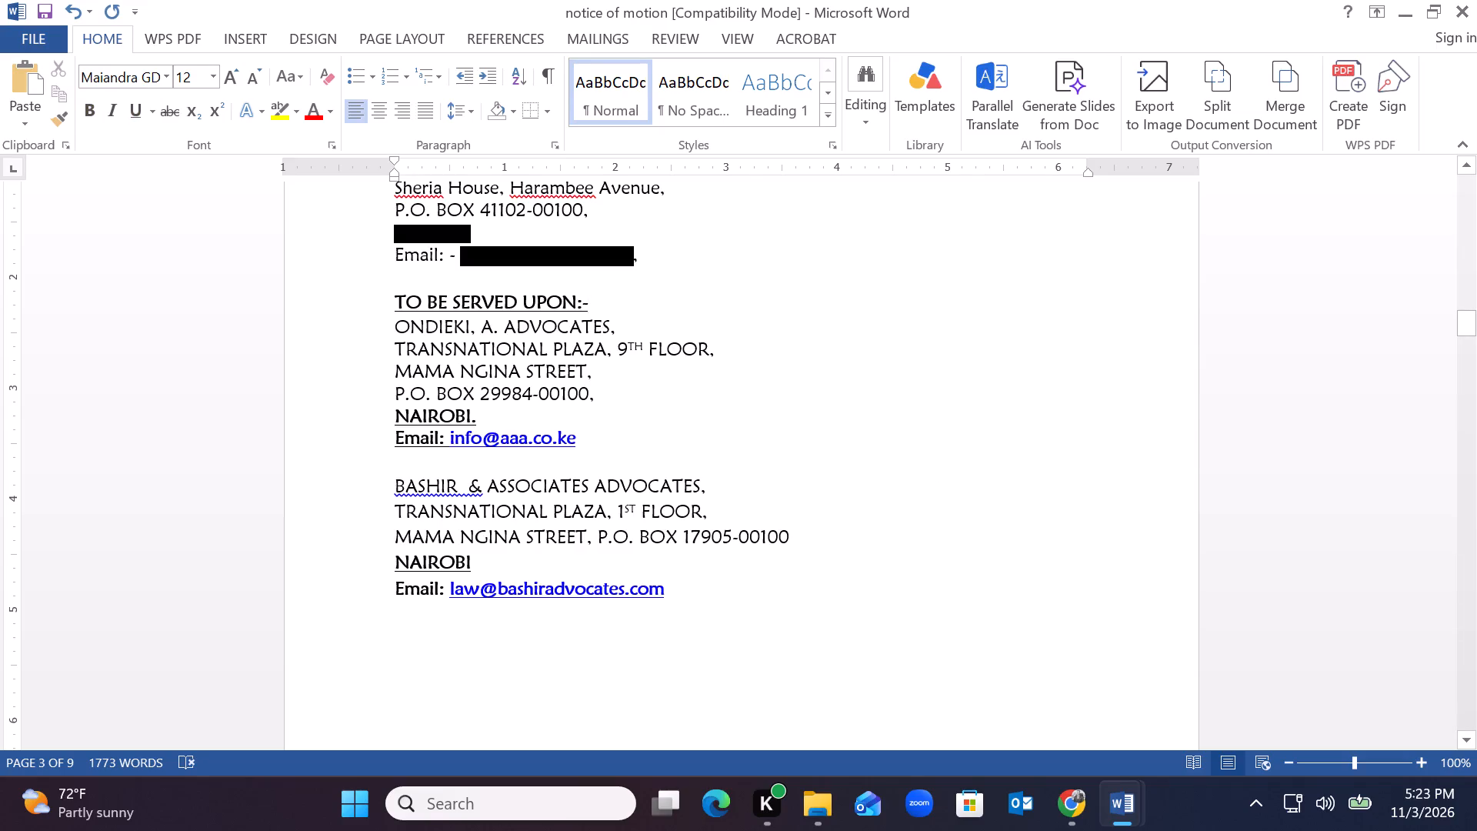
pyautogui.click(597, 539)
pyautogui.press('Return')
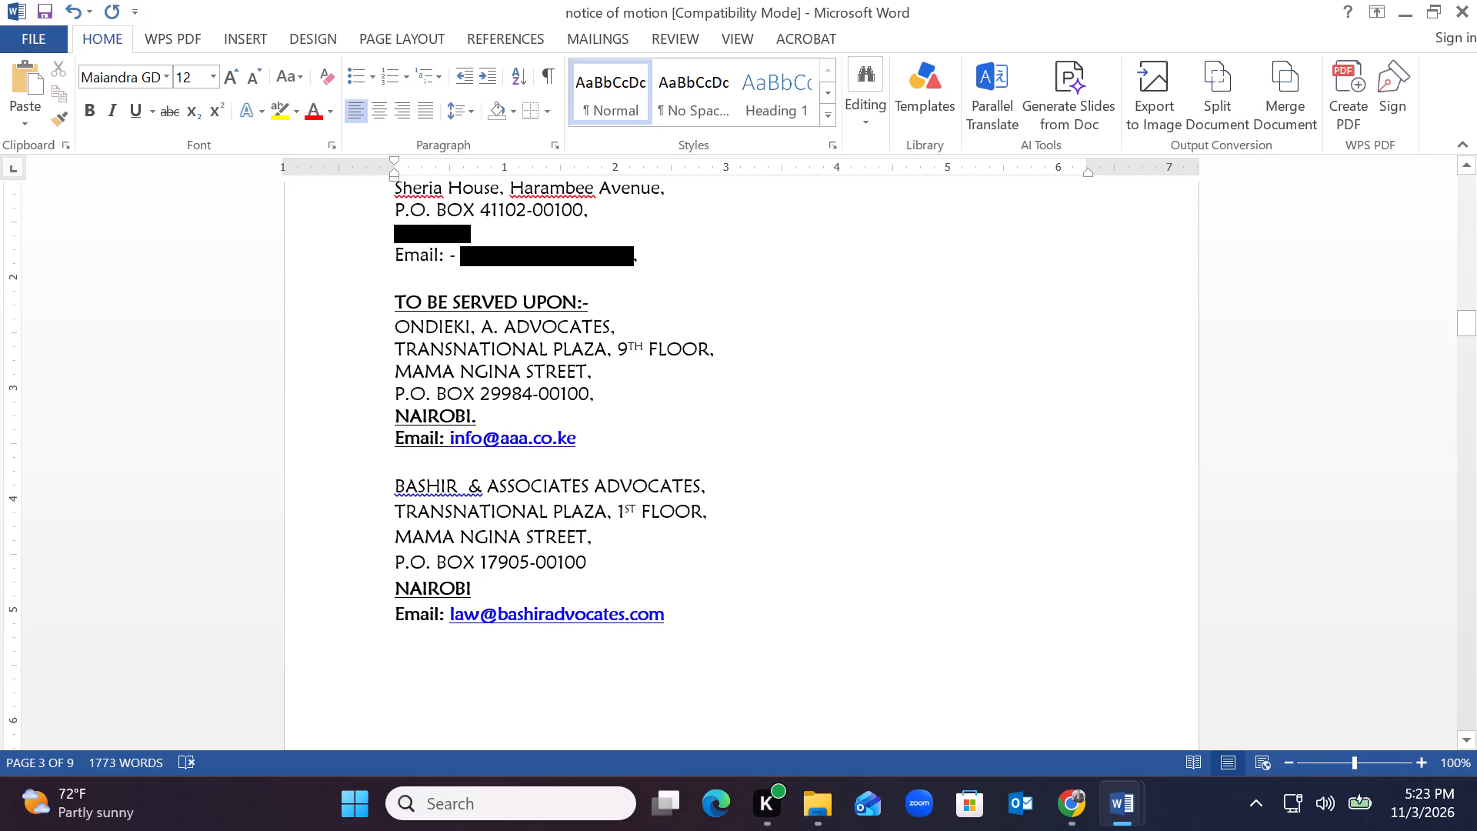
# Give the Bashir & Associates Advocates service block single line spacing, with no added space between paragraphs of the same style.
pyautogui.moveTo(395, 480); pyautogui.dragTo(465, 619)
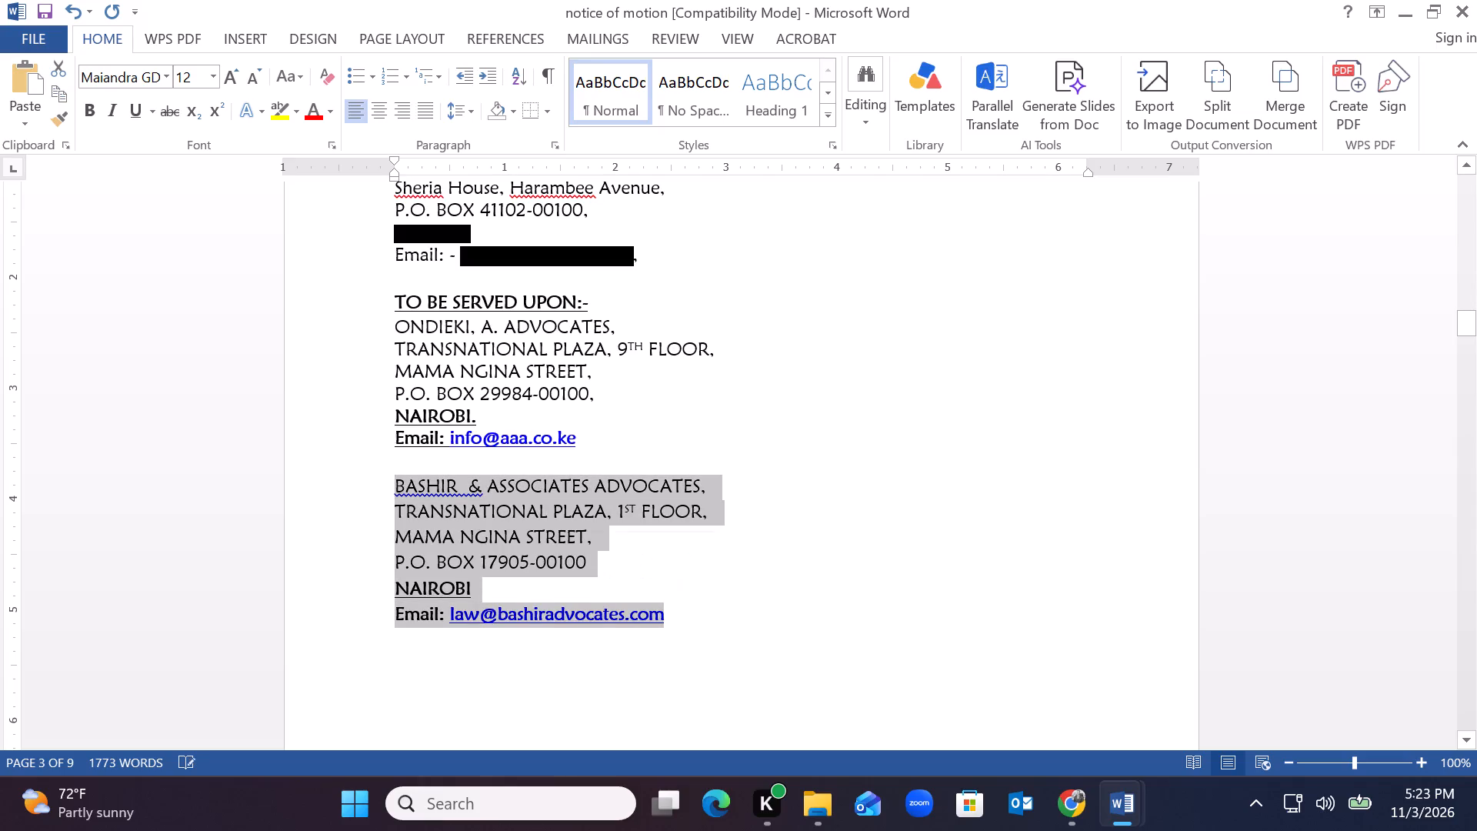
pyautogui.click(550, 150)
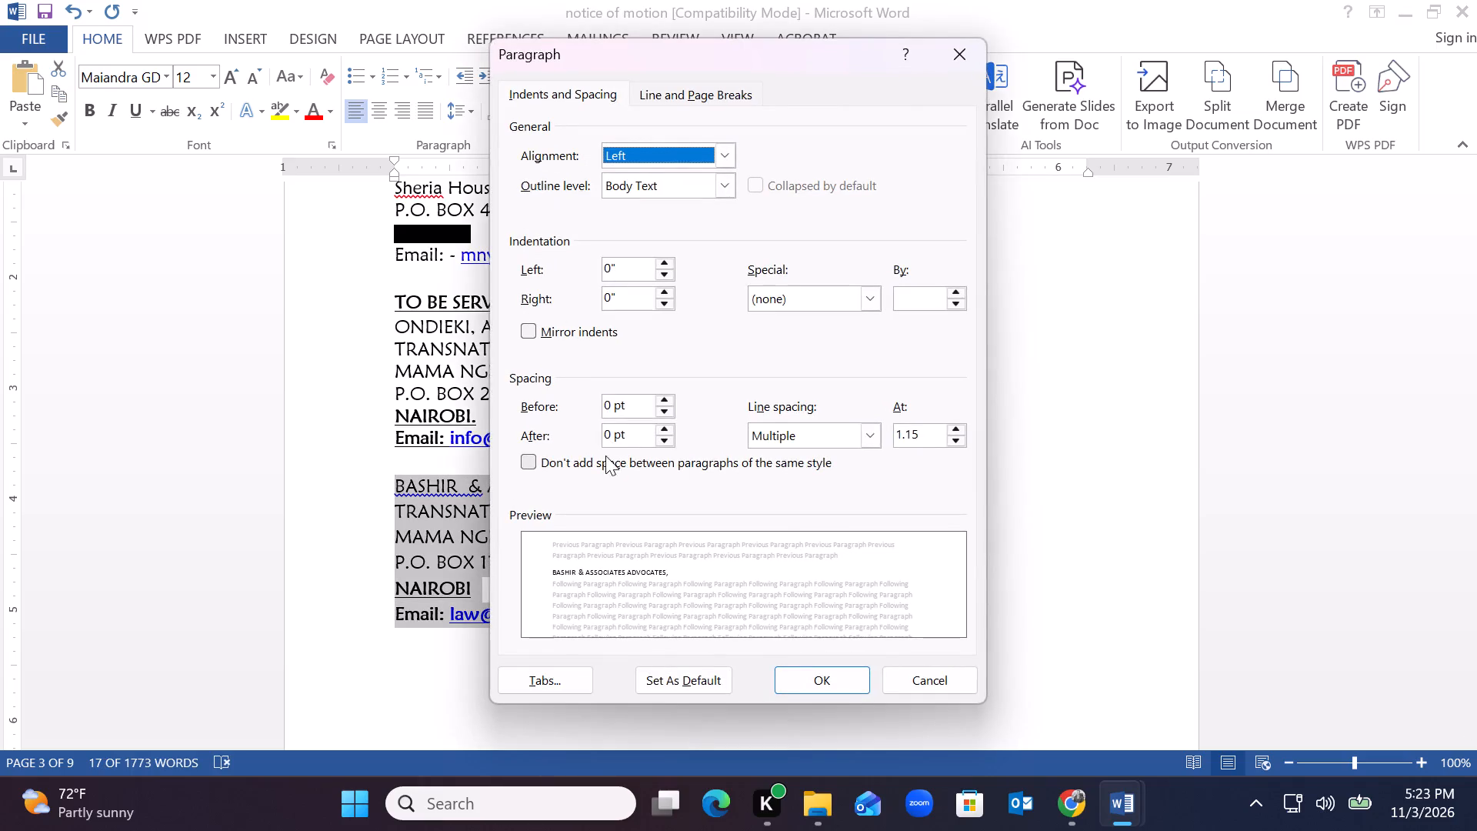
pyautogui.click(760, 442)
pyautogui.click(772, 449)
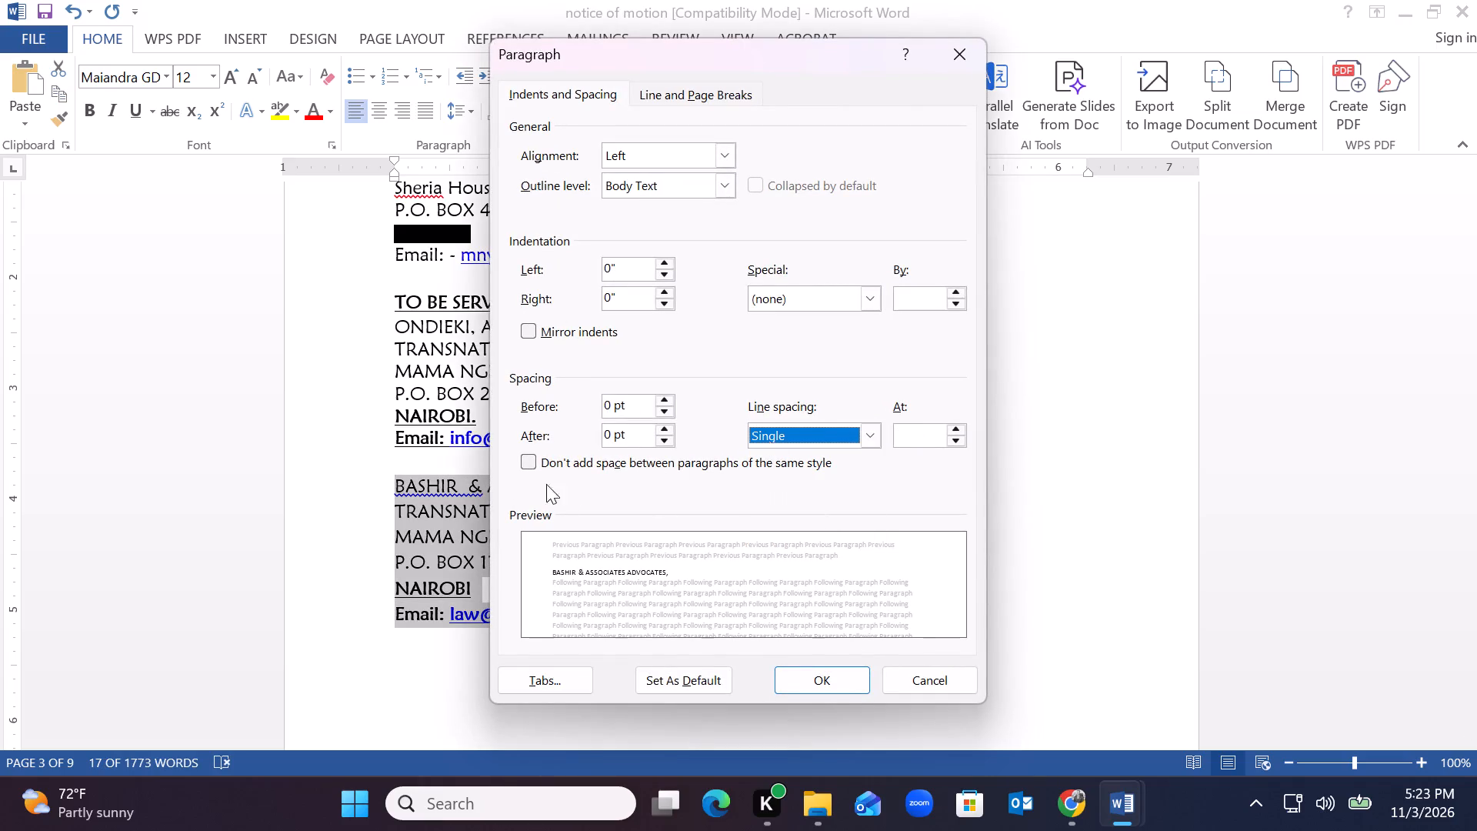
pyautogui.click(530, 458)
pyautogui.click(804, 683)
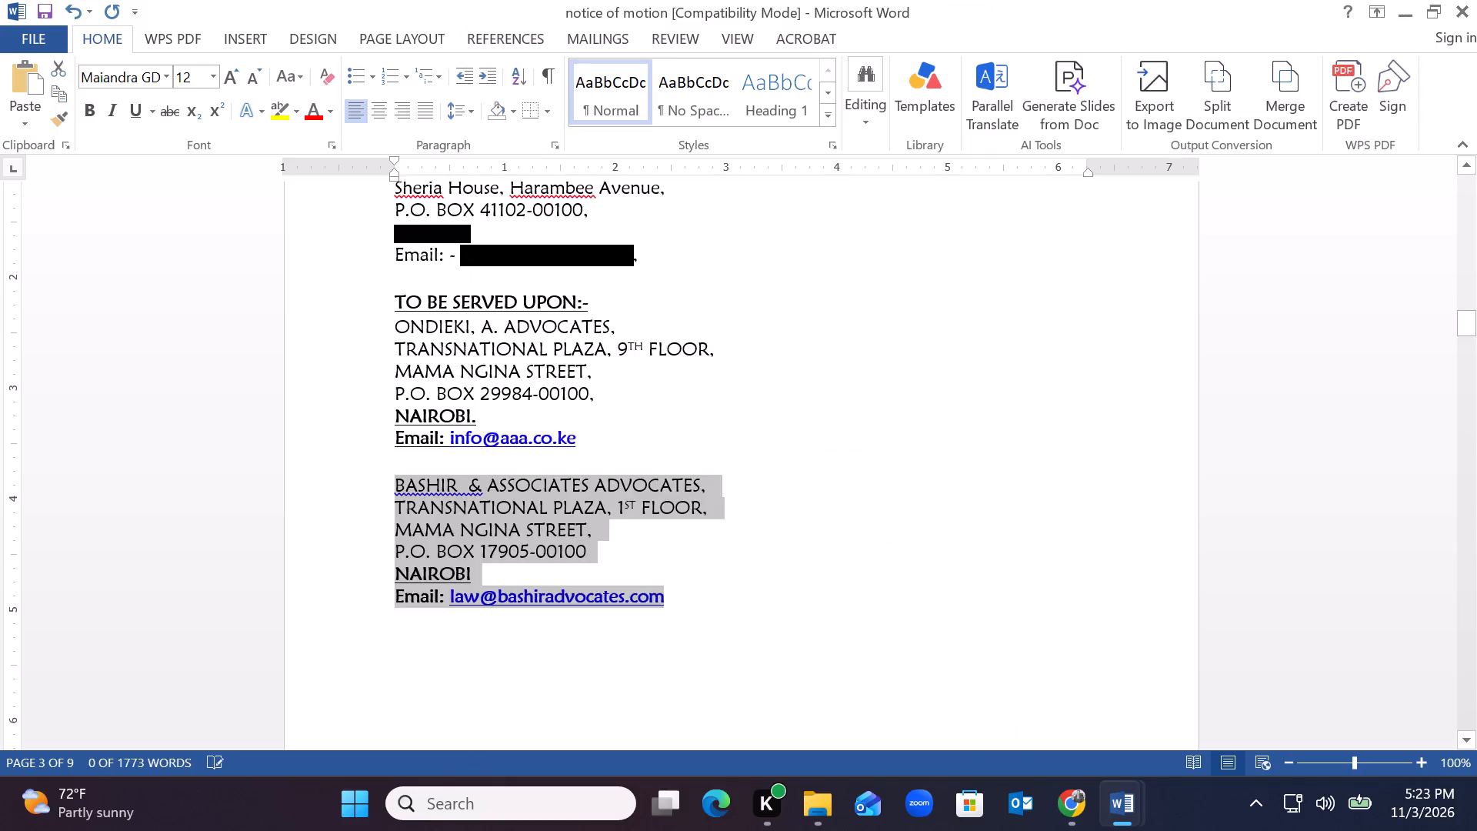
# Copy the reformatted DRAWN & FILED BY and TO BE SERVED UPON blocks that precede the notice of motion, through the Bashir & Associates email line.
pyautogui.click(778, 603)
pyautogui.scroll(-19, 785, 589)
pyautogui.scroll(-5, 780, 562)
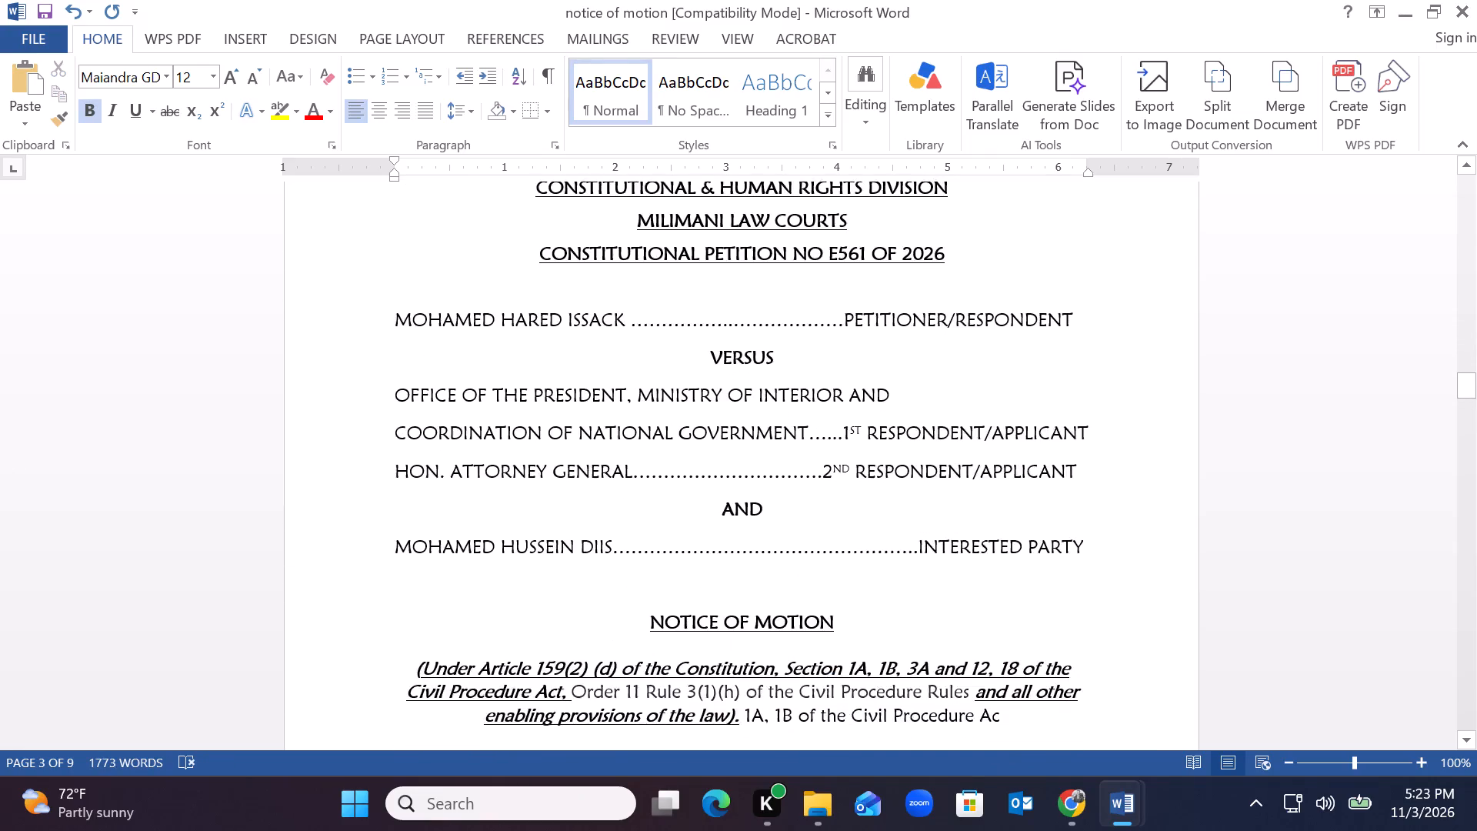
pyautogui.scroll(4, 779, 562)
pyautogui.scroll(20, 779, 562)
pyautogui.scroll(3, 779, 562)
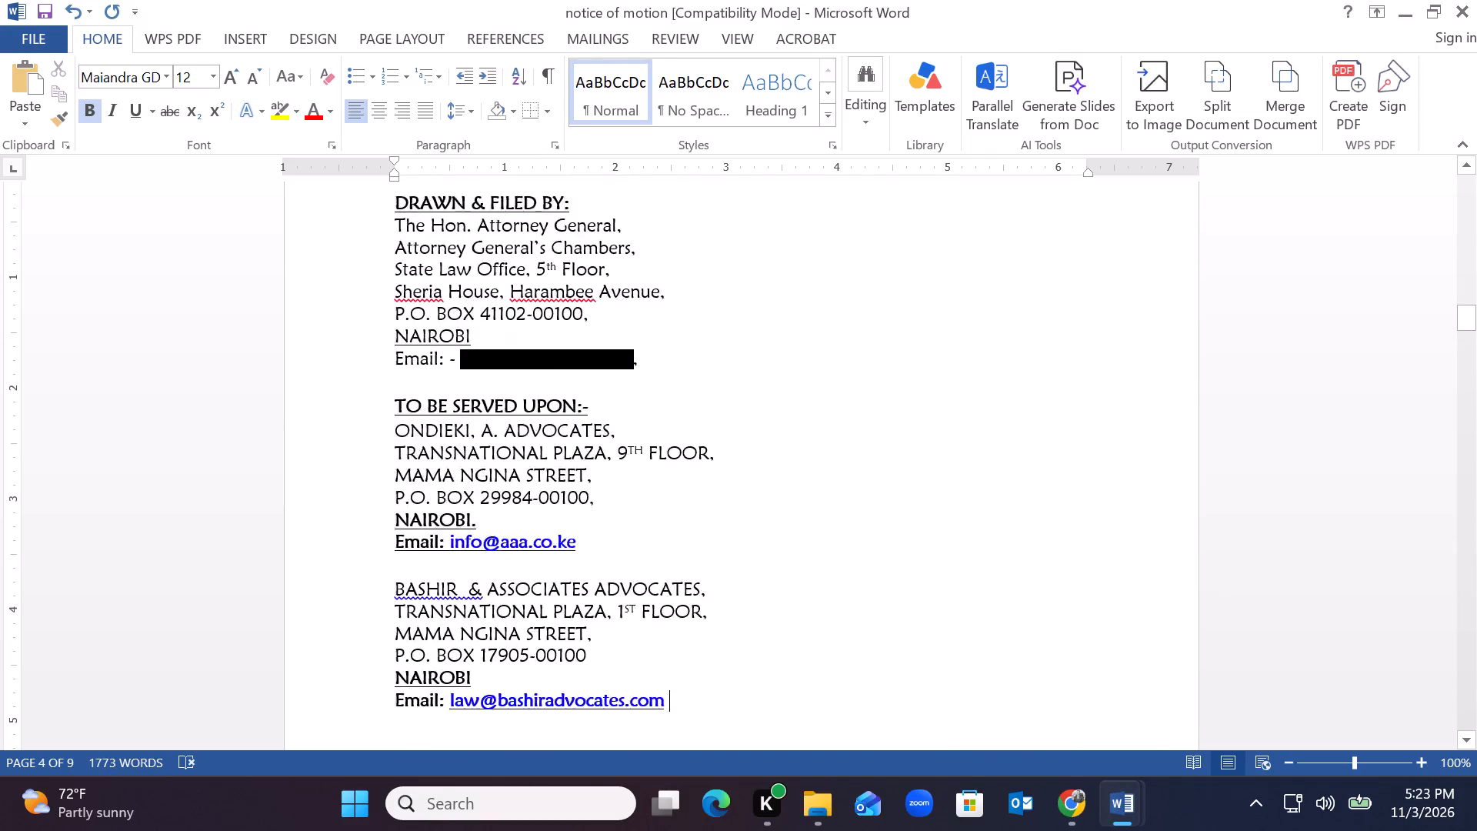
pyautogui.scroll(14, 769, 569)
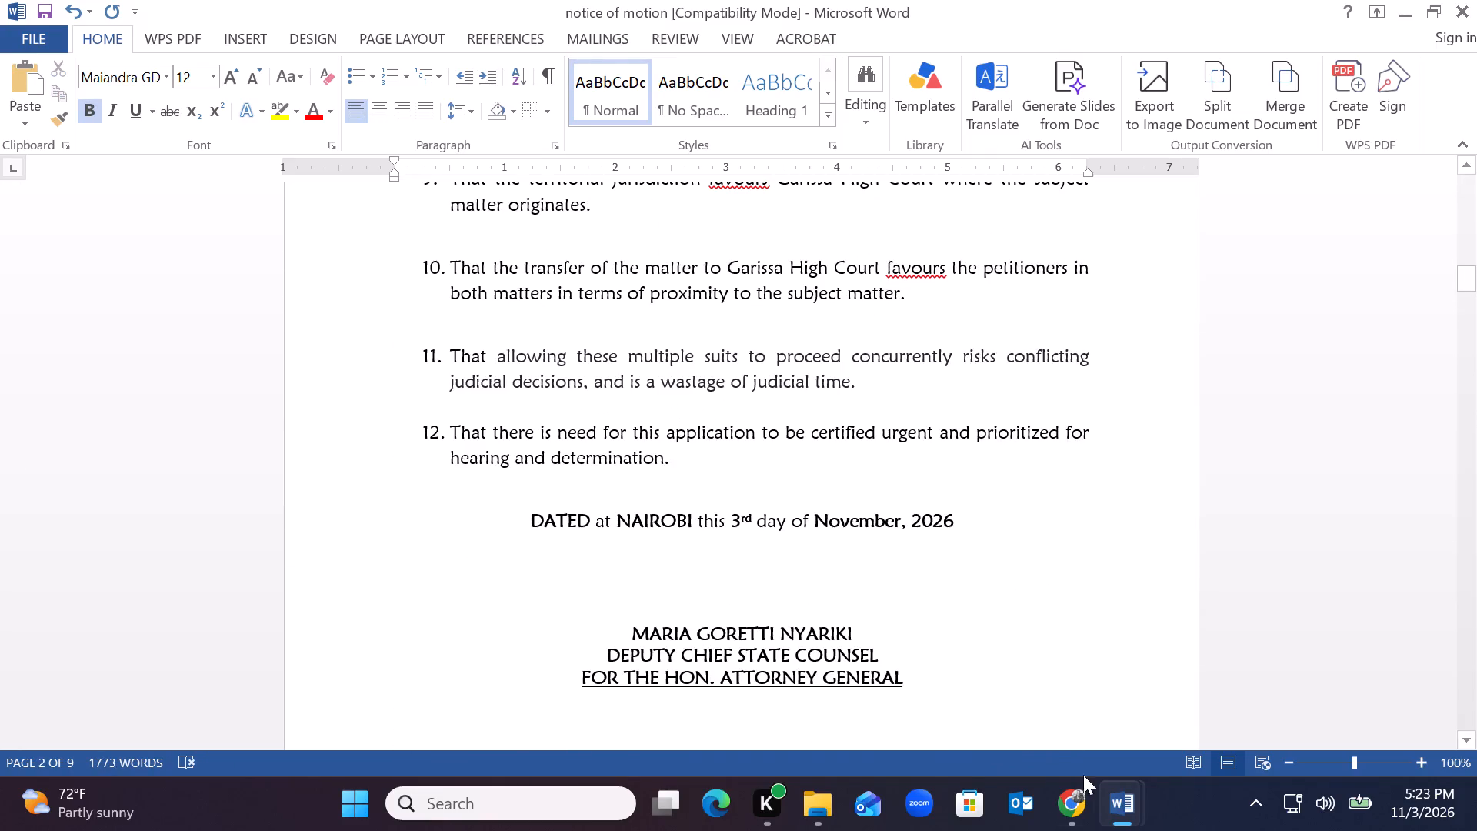
pyautogui.scroll(-10, 845, 632)
pyautogui.moveTo(398, 483); pyautogui.dragTo(677, 512)
pyautogui.scroll(-9, 568, 666)
pyautogui.hotkey('ctrl', 'c')
# Replace the notice of motion's DRAWN & FILED BY and TO BE SERVED UPON details with the copied blocks, keeping the PENAL NOTICE below.
pyautogui.scroll(-15, 677, 512)
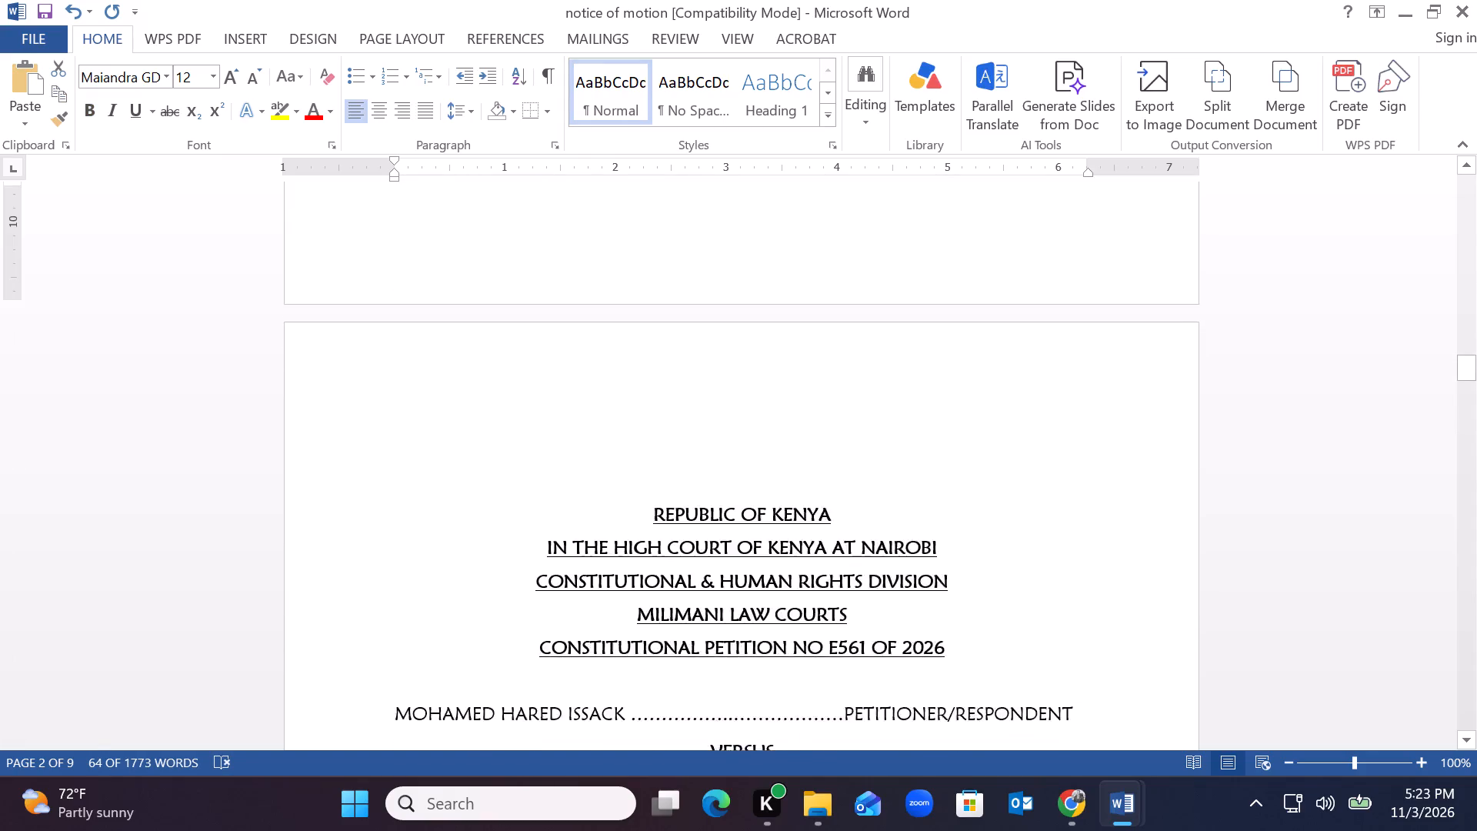
pyautogui.scroll(-5, 649, 522)
pyautogui.scroll(-20, 649, 522)
pyautogui.scroll(-5, 649, 522)
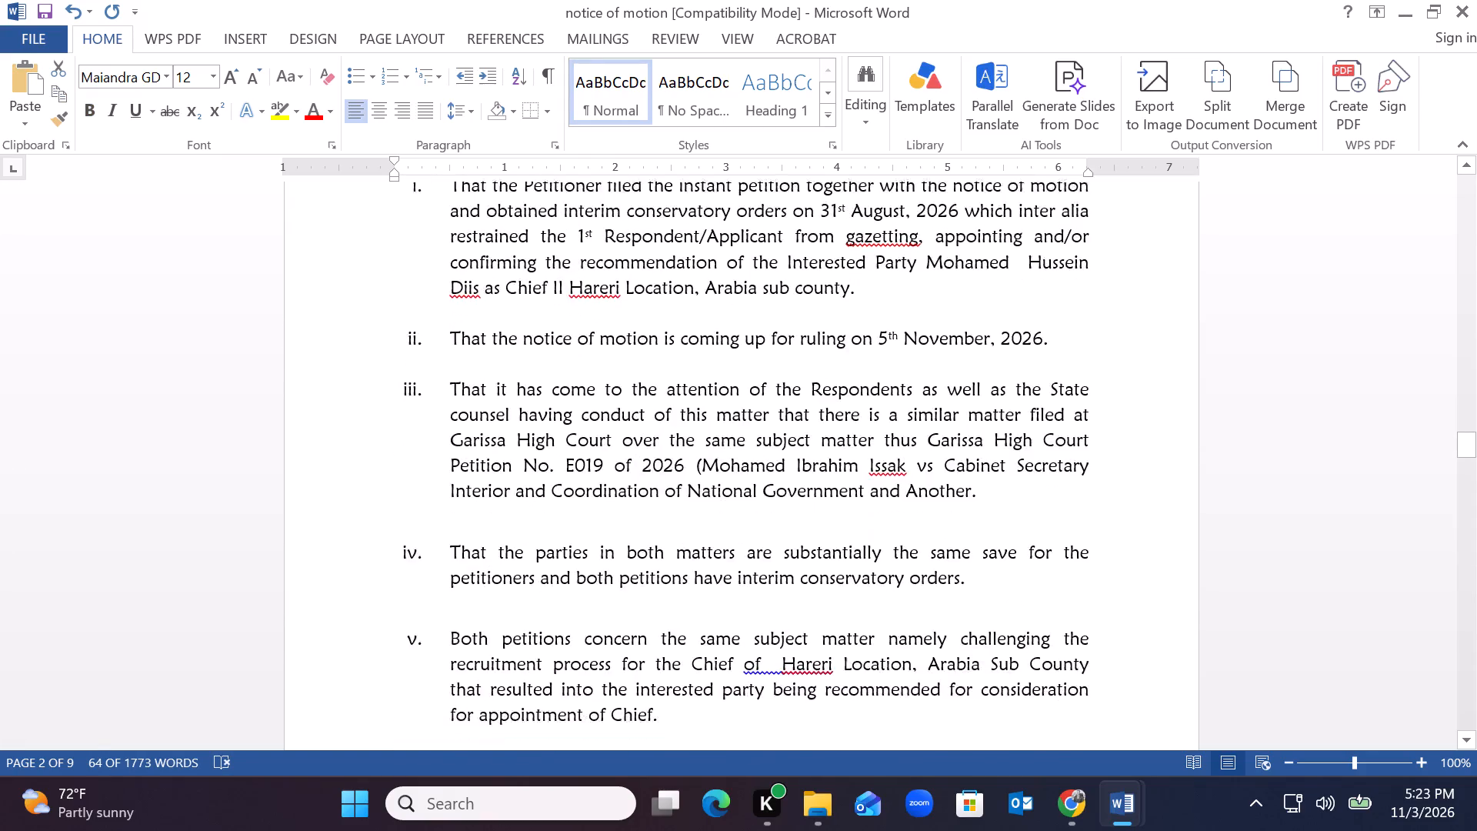
pyautogui.scroll(-19, 647, 523)
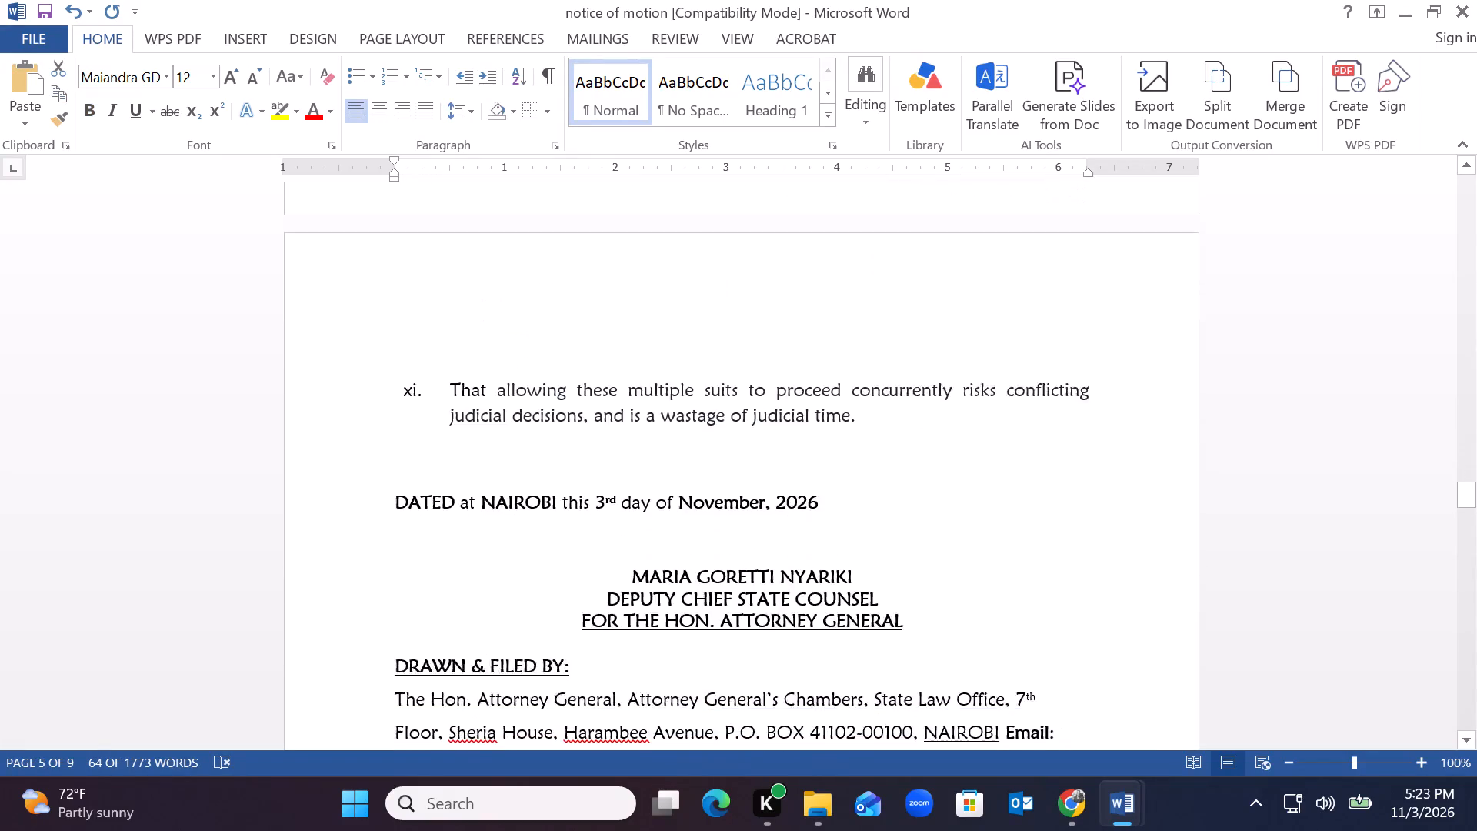
pyautogui.scroll(-4, 646, 526)
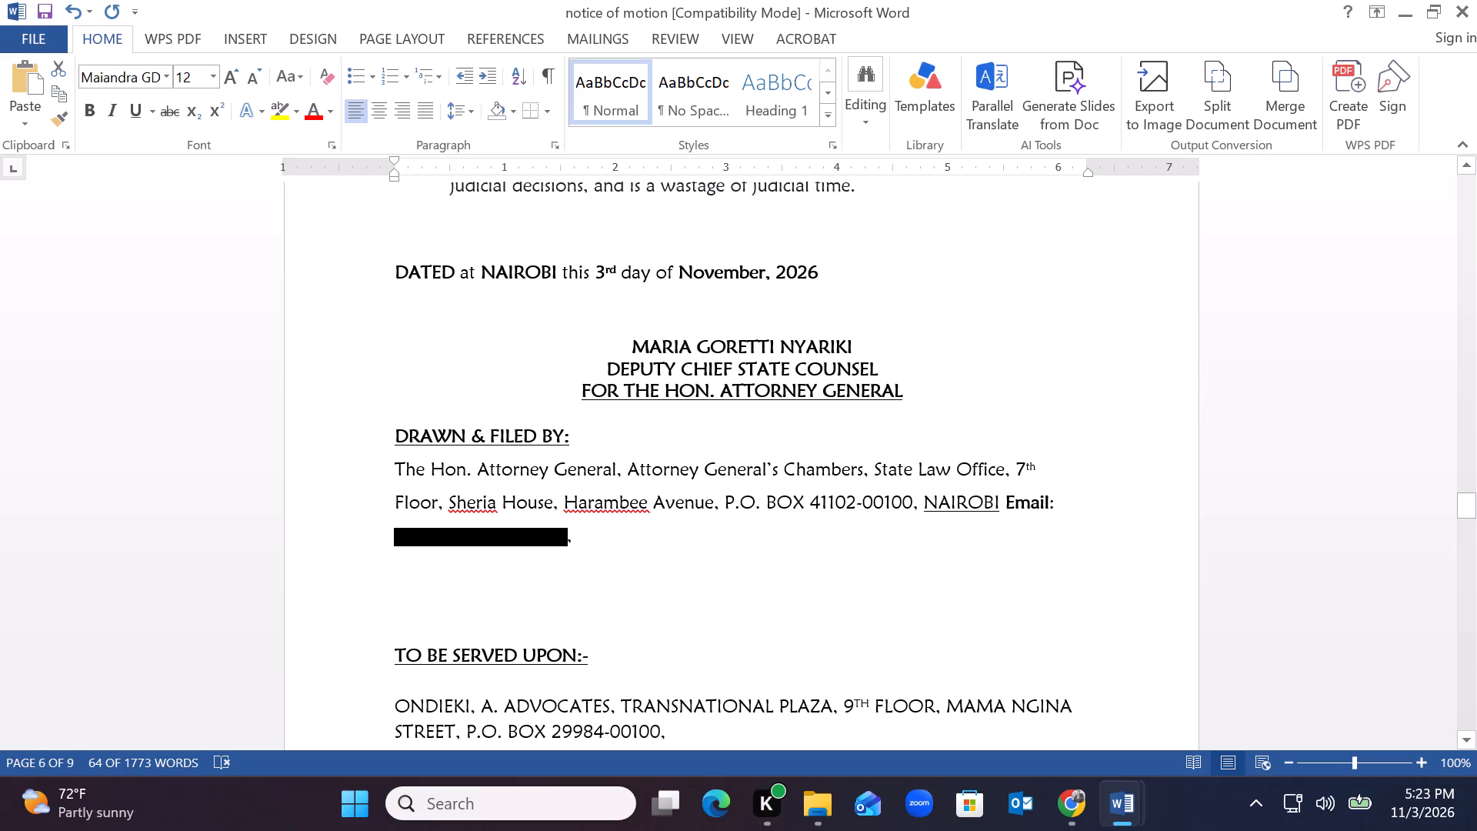
pyautogui.moveTo(392, 436); pyautogui.dragTo(585, 654)
pyautogui.scroll(-7, 585, 654)
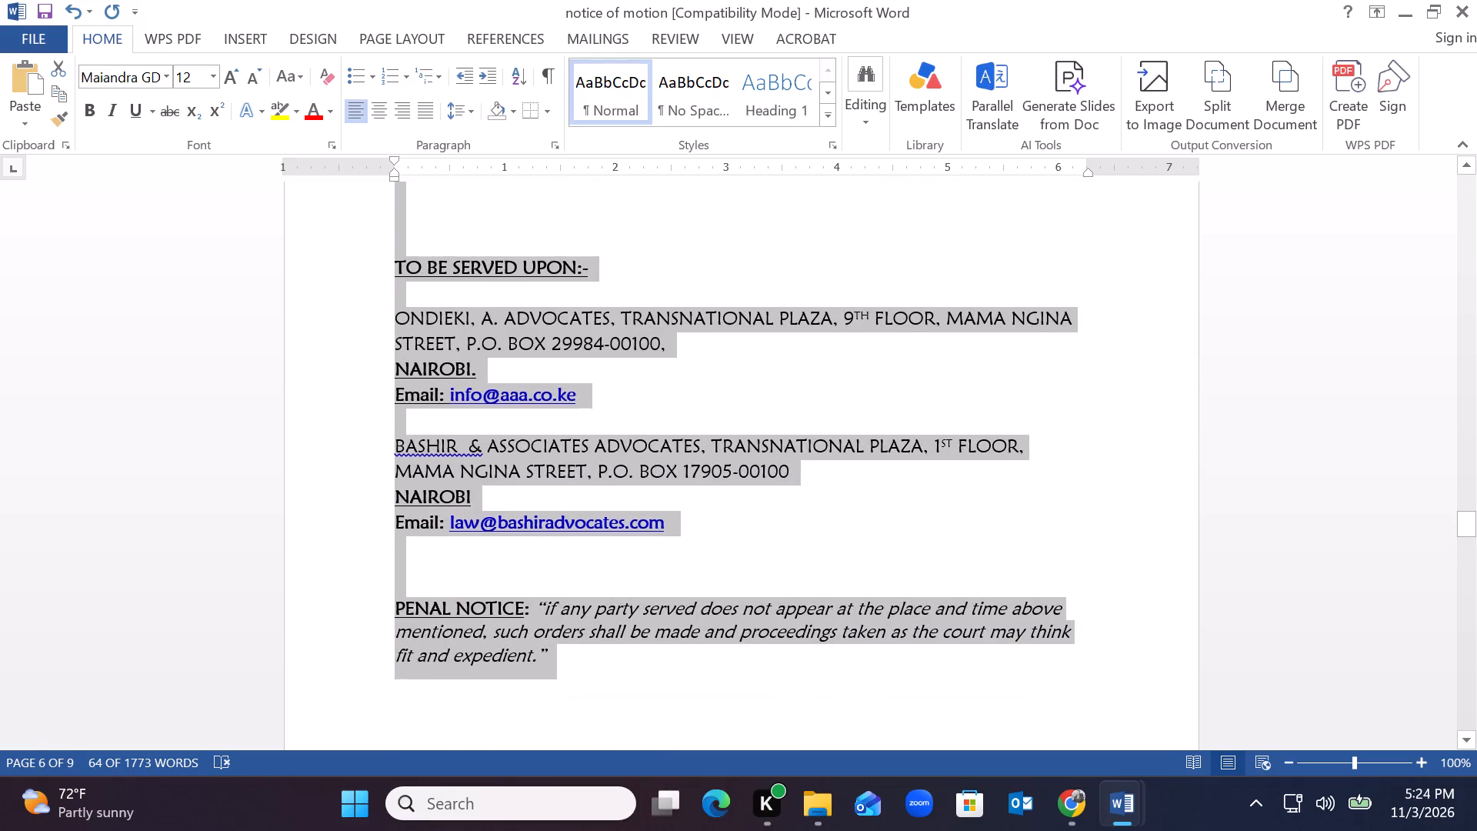
pyautogui.moveTo(585, 654); pyautogui.dragTo(713, 541)
pyautogui.press('BackSpace')
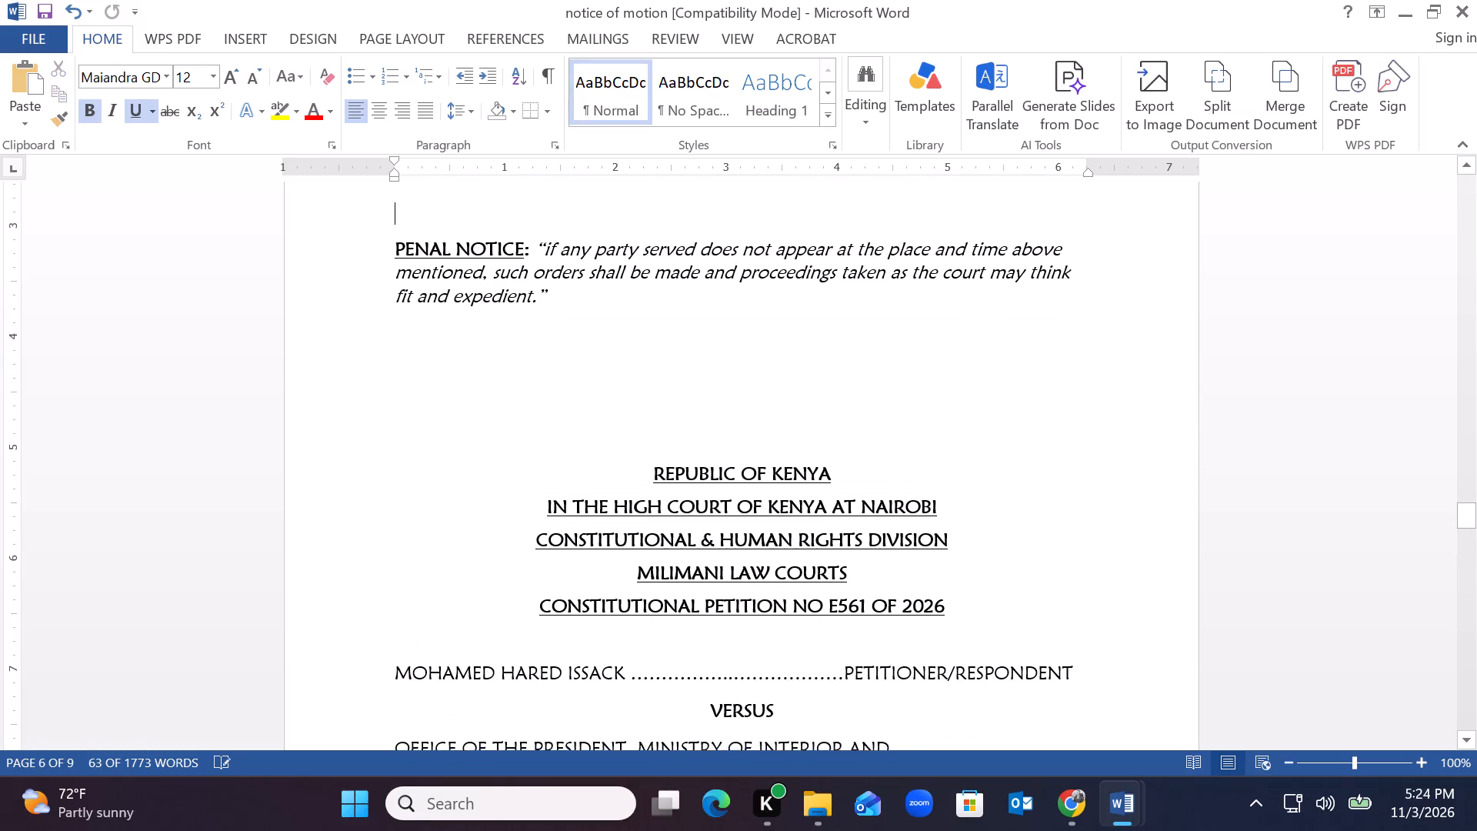
pyautogui.hotkey('ctrl', 'v')
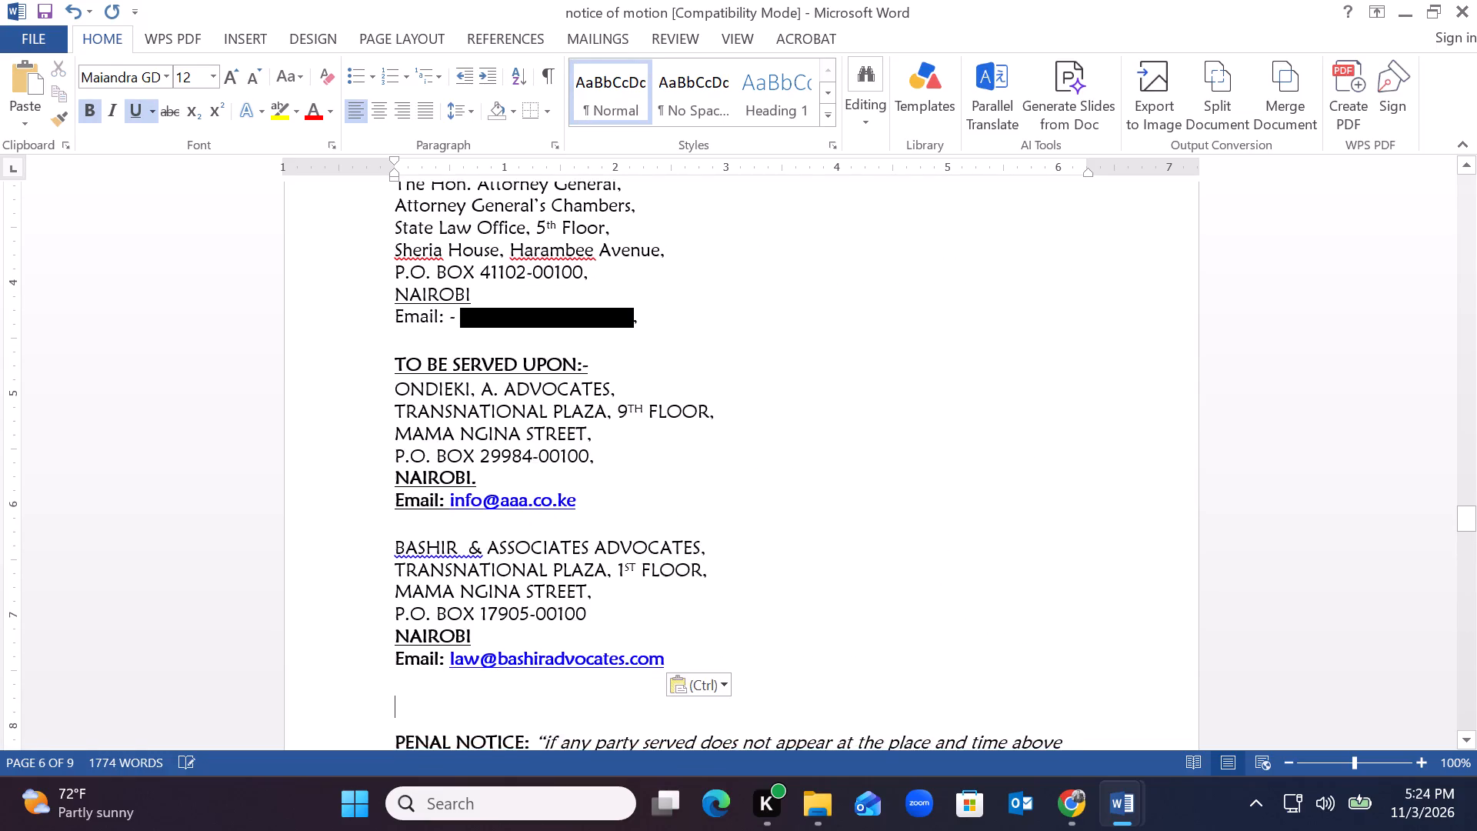
# Go through the supporting affidavit to its closing section with the SWORN and BEFORE ME details.
pyautogui.scroll(-5, 714, 548)
pyautogui.scroll(-20, 646, 538)
pyautogui.scroll(-6, 646, 538)
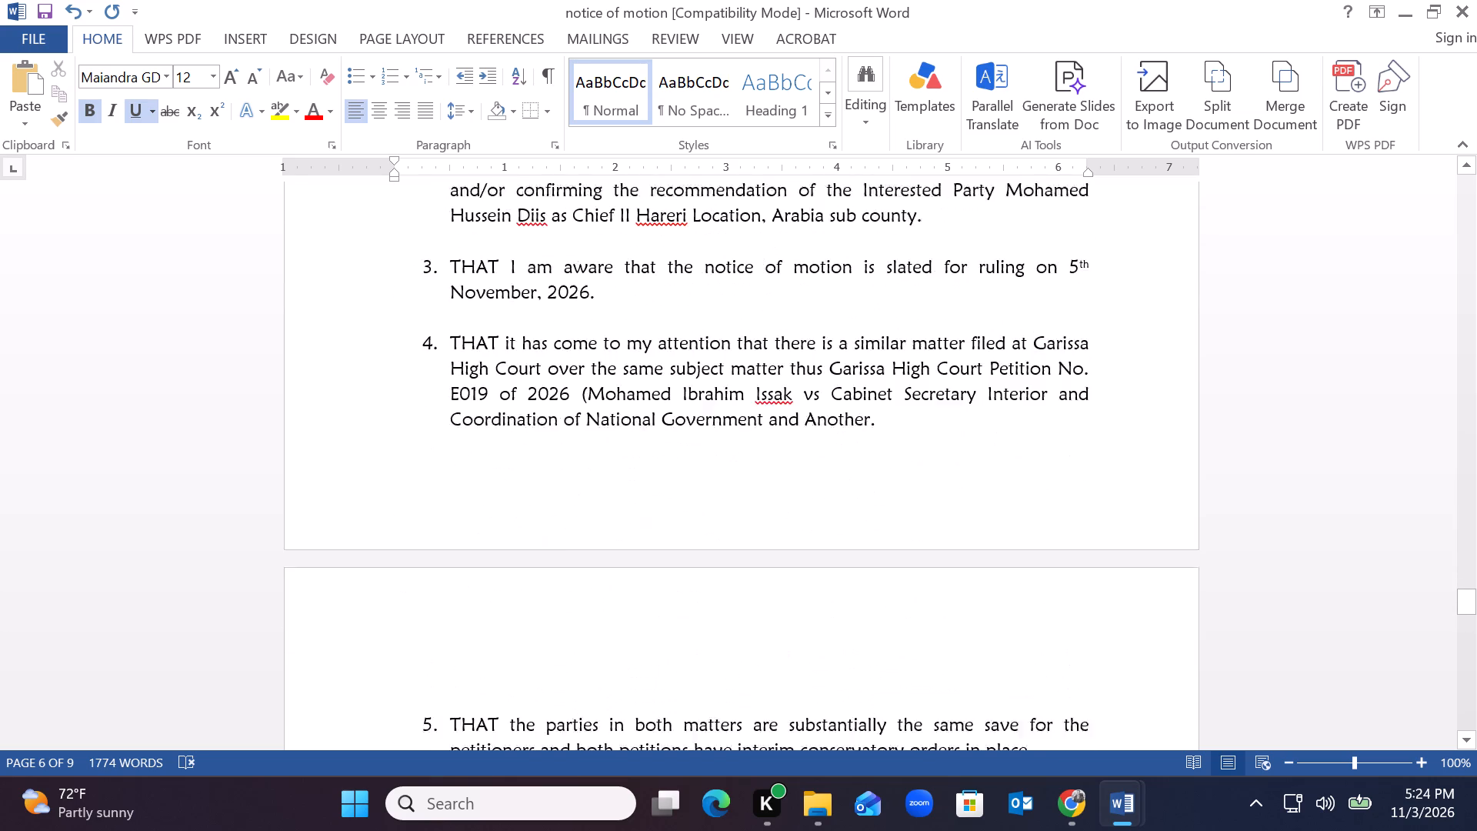
pyautogui.scroll(-20, 642, 546)
pyautogui.scroll(-14, 642, 546)
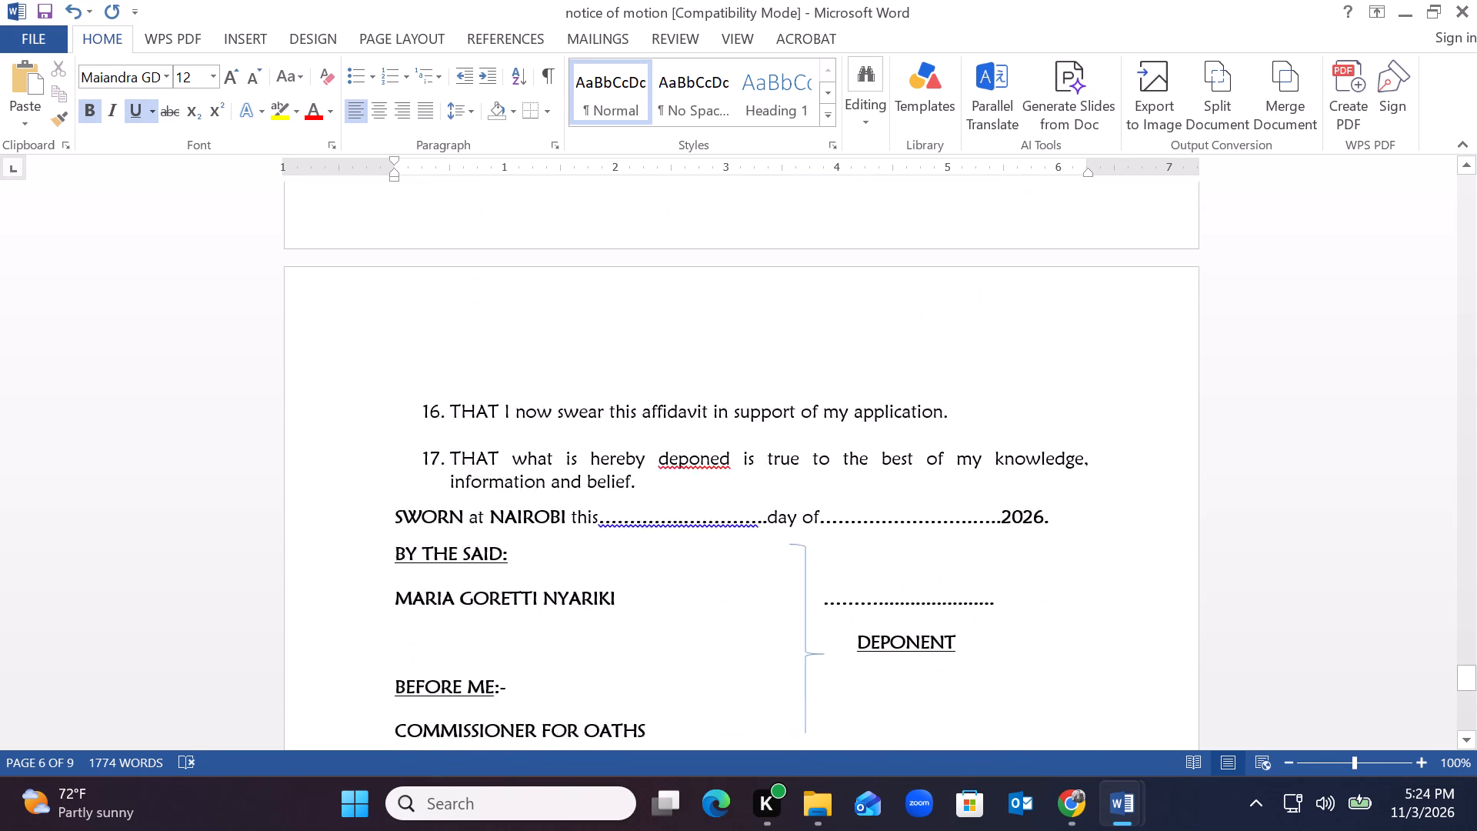
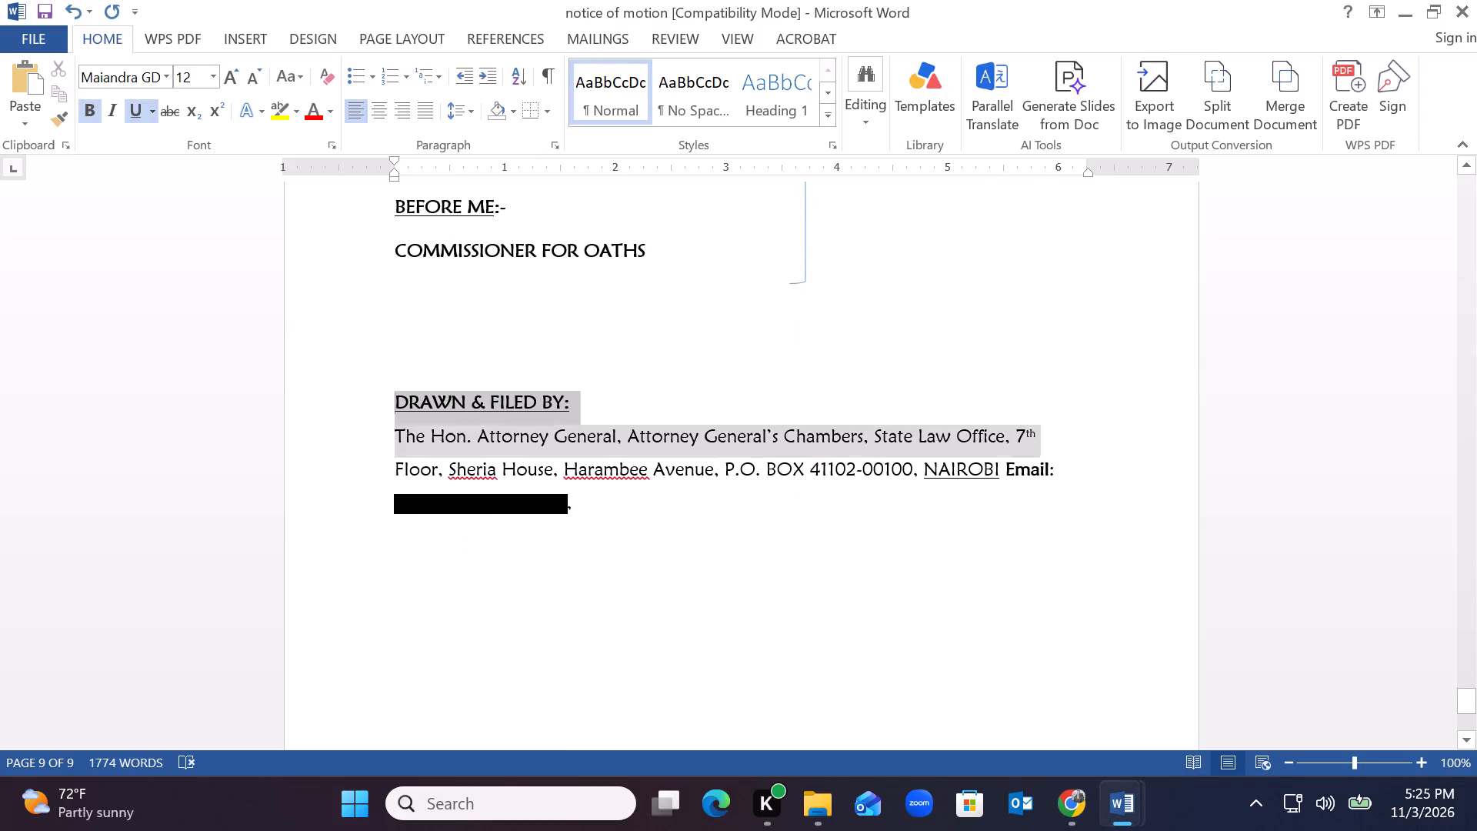
# Delete the supporting affidavit's old DRAWN & FILED BY heading and Attorney General contact details below the COMMISSIONER FOR OATHS line.
pyautogui.moveTo(629, 536); pyautogui.dragTo(690, 497)
pyautogui.scroll(-7, 675, 598)
pyautogui.scroll(4, 675, 598)
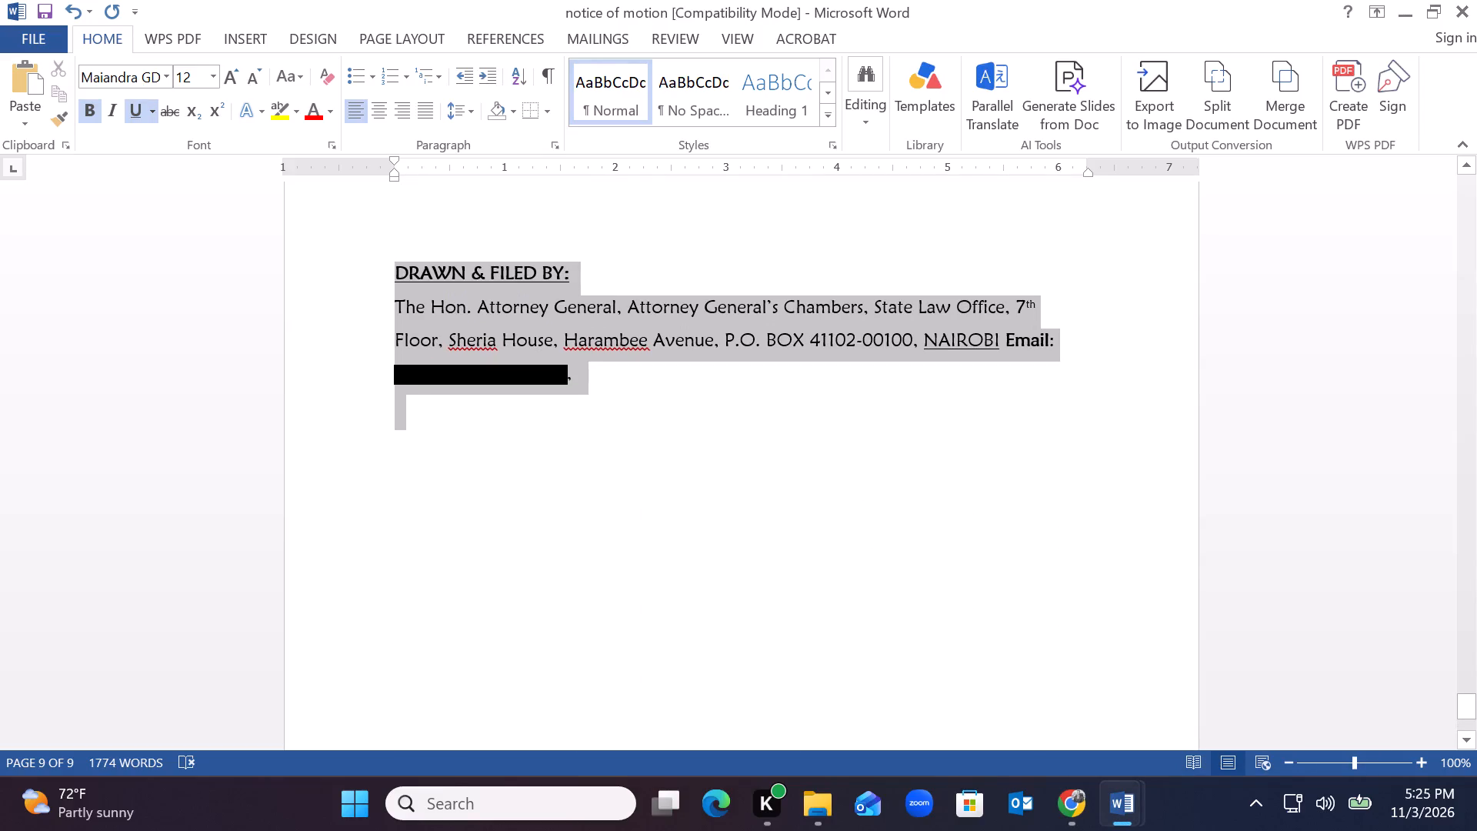
pyautogui.moveTo(690, 497); pyautogui.dragTo(689, 416)
pyautogui.press('BackSpace')
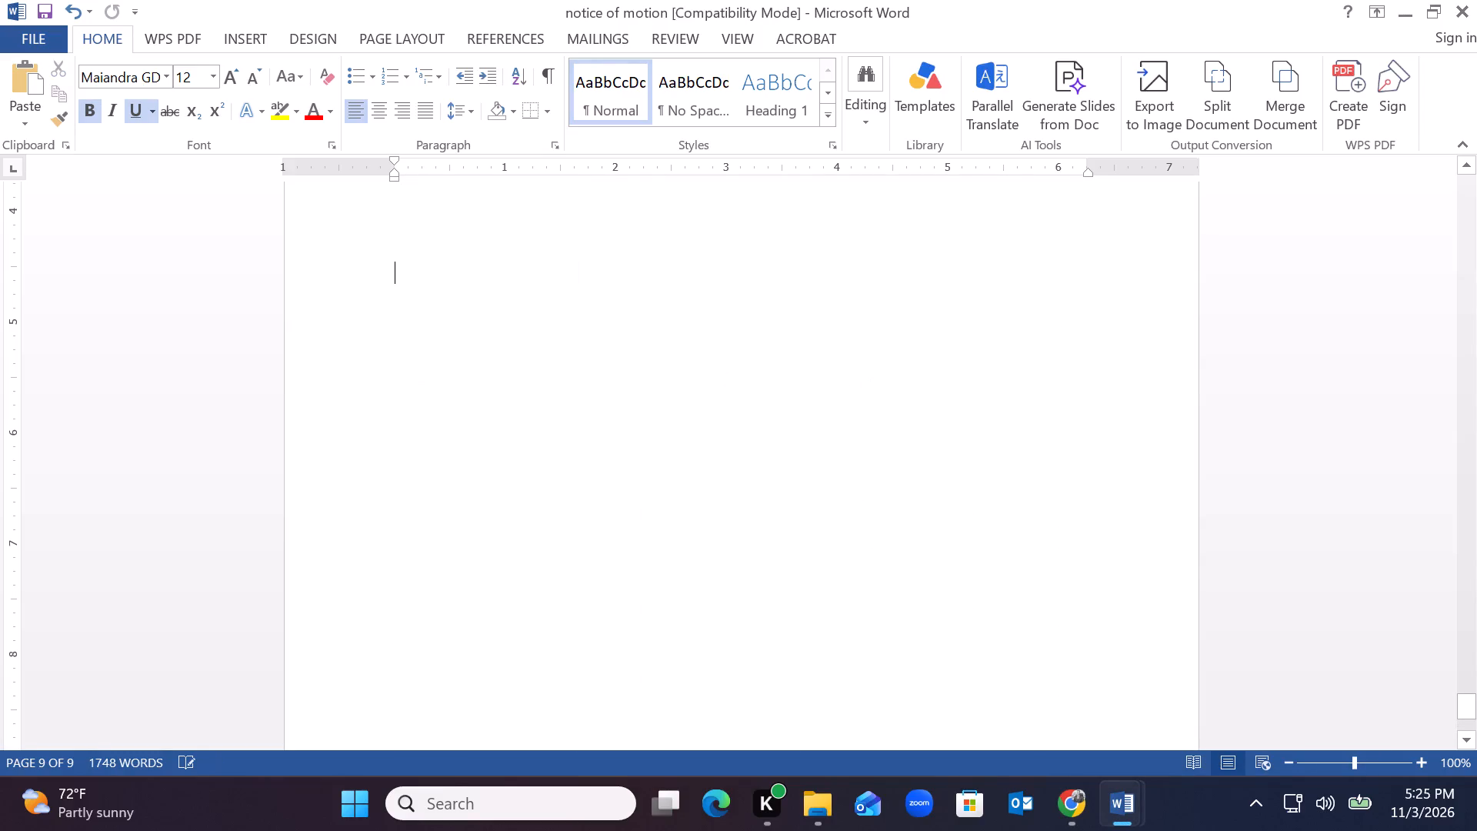
# Paste the copied DRAWN & FILED BY and TO BE SERVED UPON blocks below the supporting affidavit's COMMISSIONER FOR OATHS line.
pyautogui.hotkey('ctrl', 'v')
pyautogui.scroll(11, 791, 508)
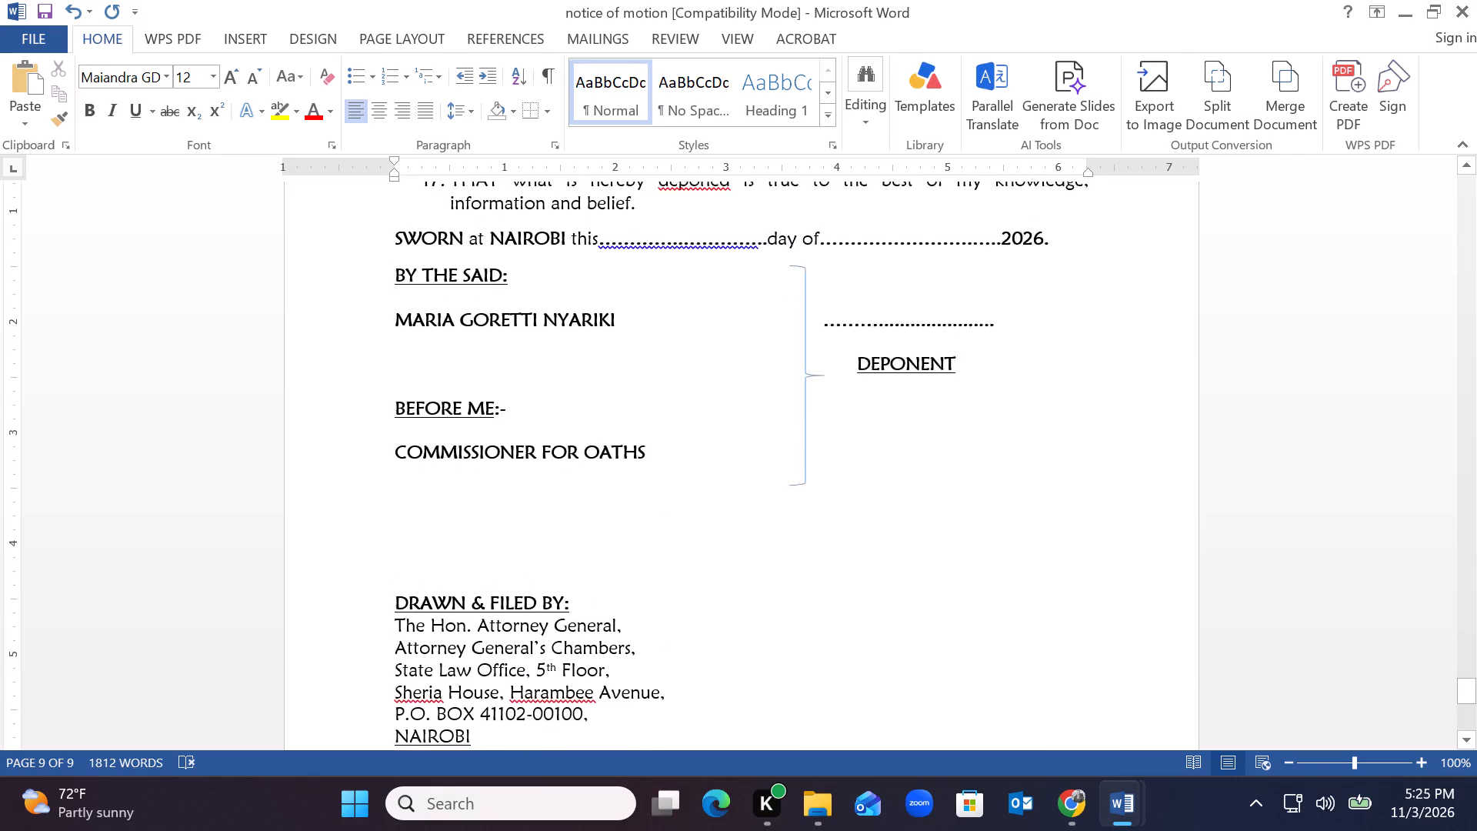
pyautogui.scroll(8, 777, 506)
pyautogui.scroll(-20, 761, 497)
pyautogui.scroll(-11, 761, 497)
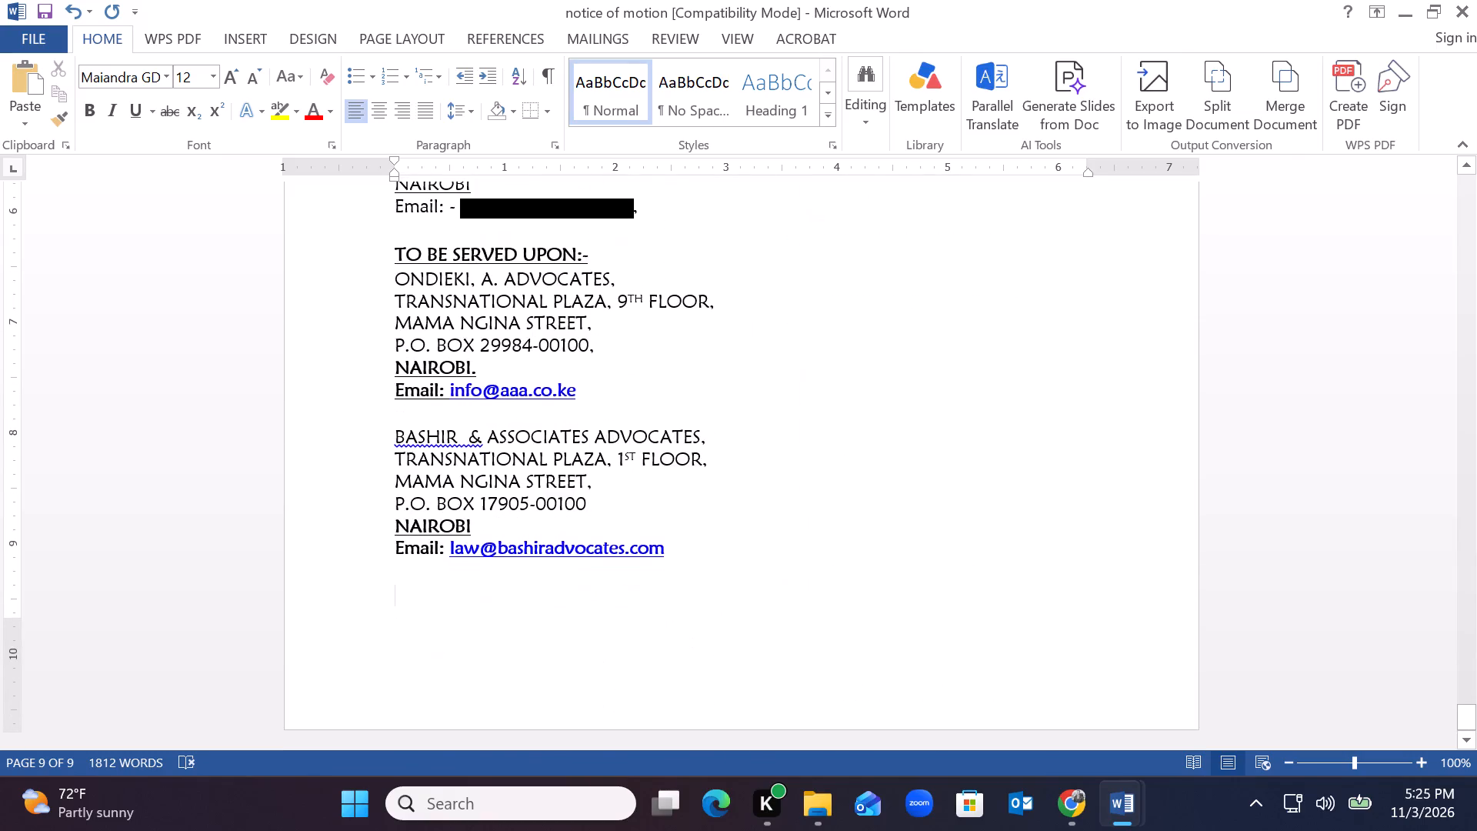
pyautogui.scroll(-10, 704, 441)
# Review the document backwards from the supporting affidavit, through the notice of motion and its address blocks, to the numbered grounds preceding it.
pyautogui.scroll(20, 809, 500)
pyautogui.scroll(5, 809, 500)
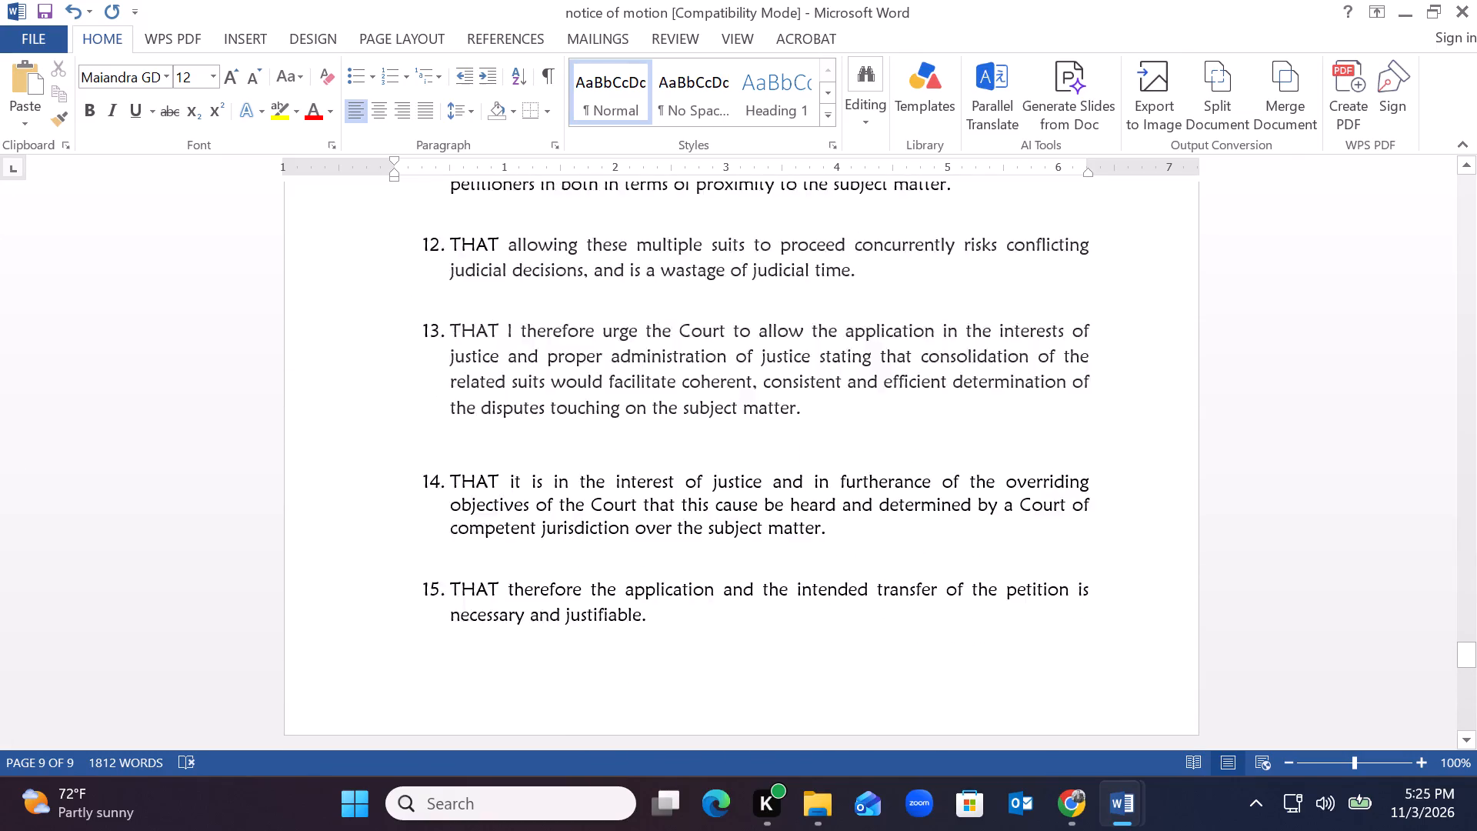
pyautogui.scroll(20, 806, 509)
pyautogui.scroll(15, 806, 509)
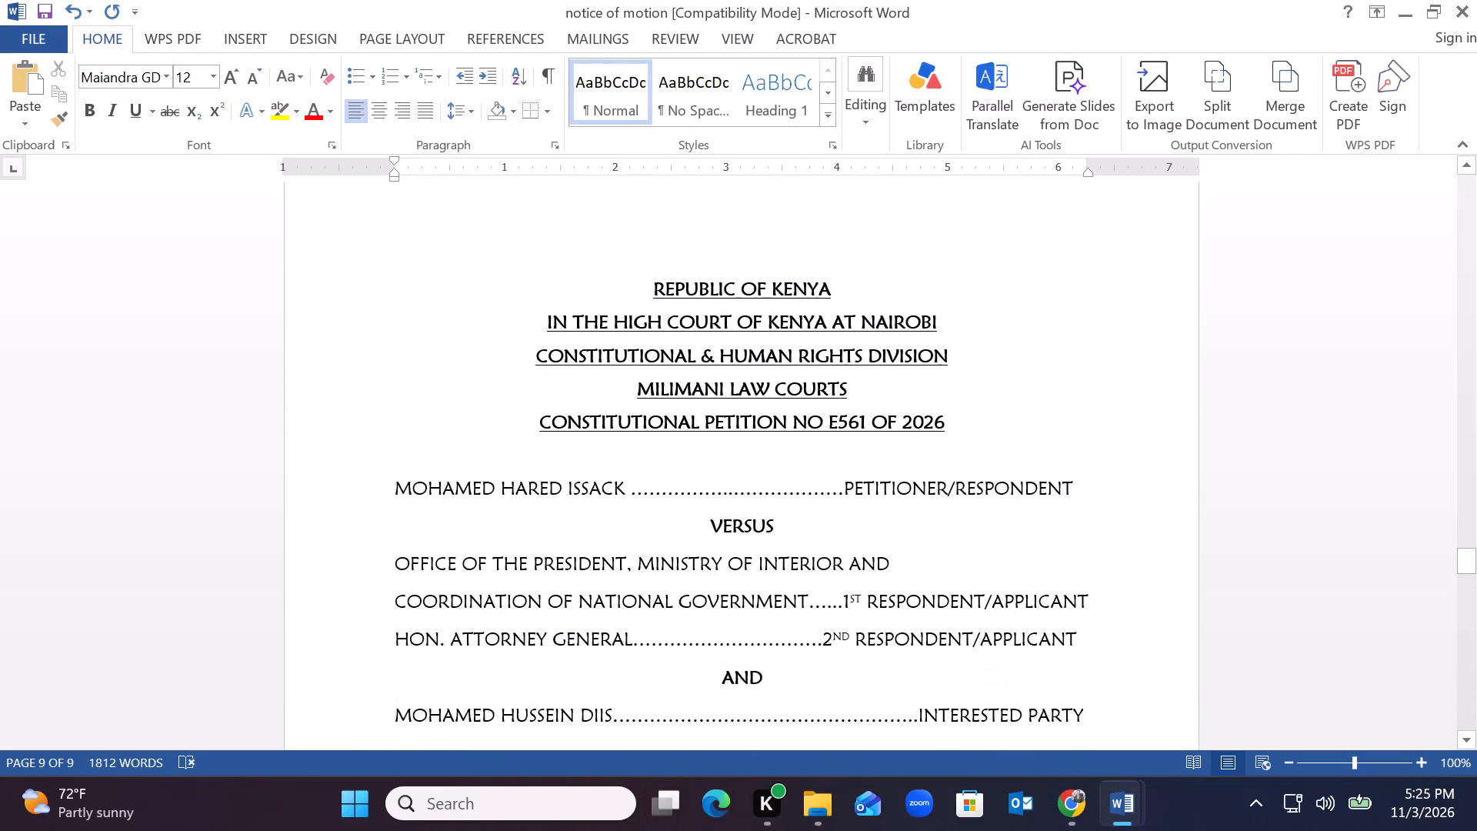
pyautogui.scroll(20, 803, 506)
pyautogui.scroll(13, 803, 506)
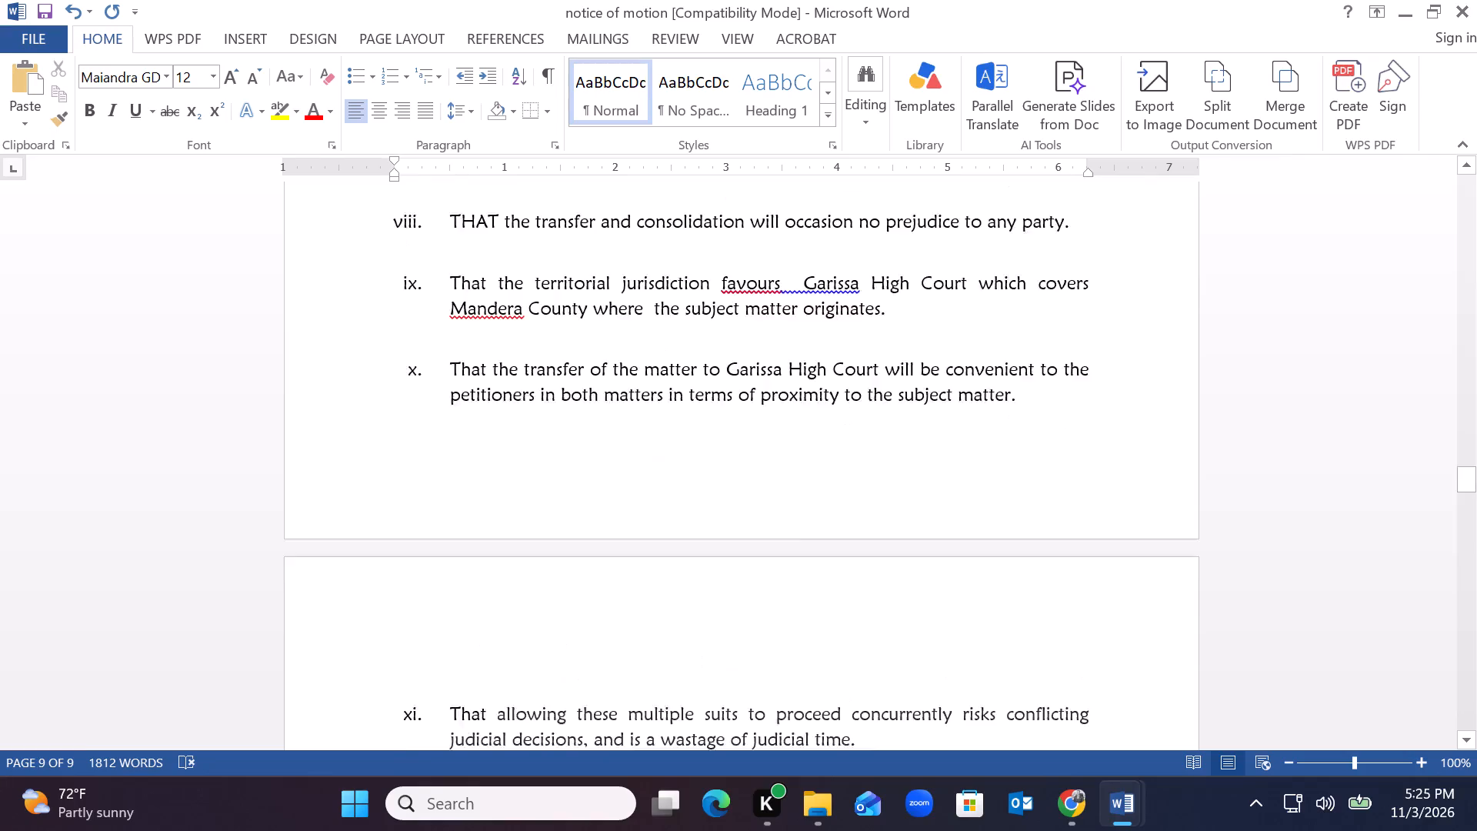
pyautogui.scroll(9, 802, 505)
pyautogui.scroll(-20, 802, 506)
pyautogui.scroll(1, 802, 518)
pyautogui.scroll(-3, 802, 535)
pyautogui.scroll(2, 802, 535)
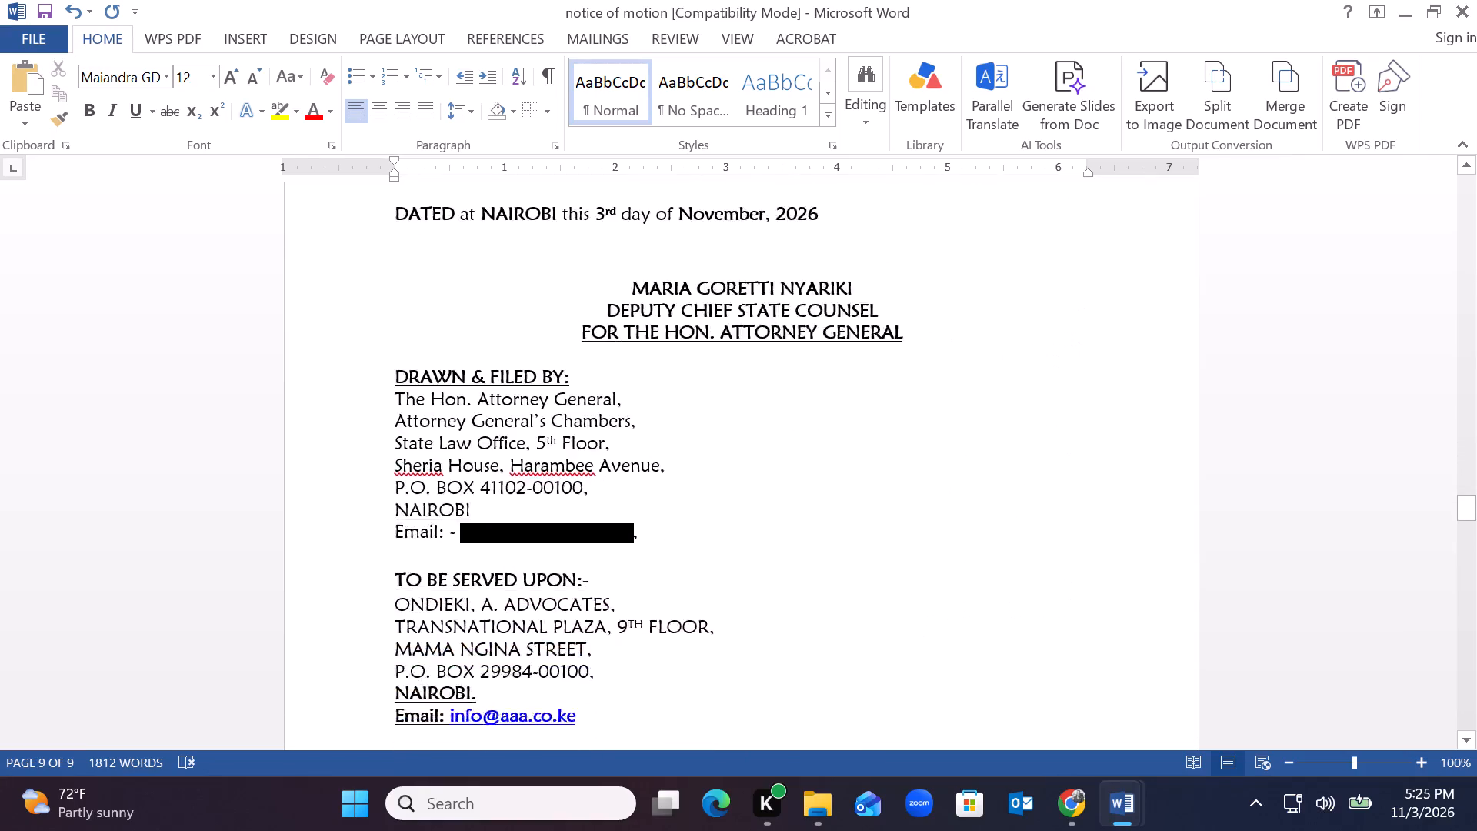
pyautogui.scroll(20, 802, 532)
pyautogui.scroll(20, 802, 532)
pyautogui.scroll(10, 802, 532)
pyautogui.middleClick(688, 479)
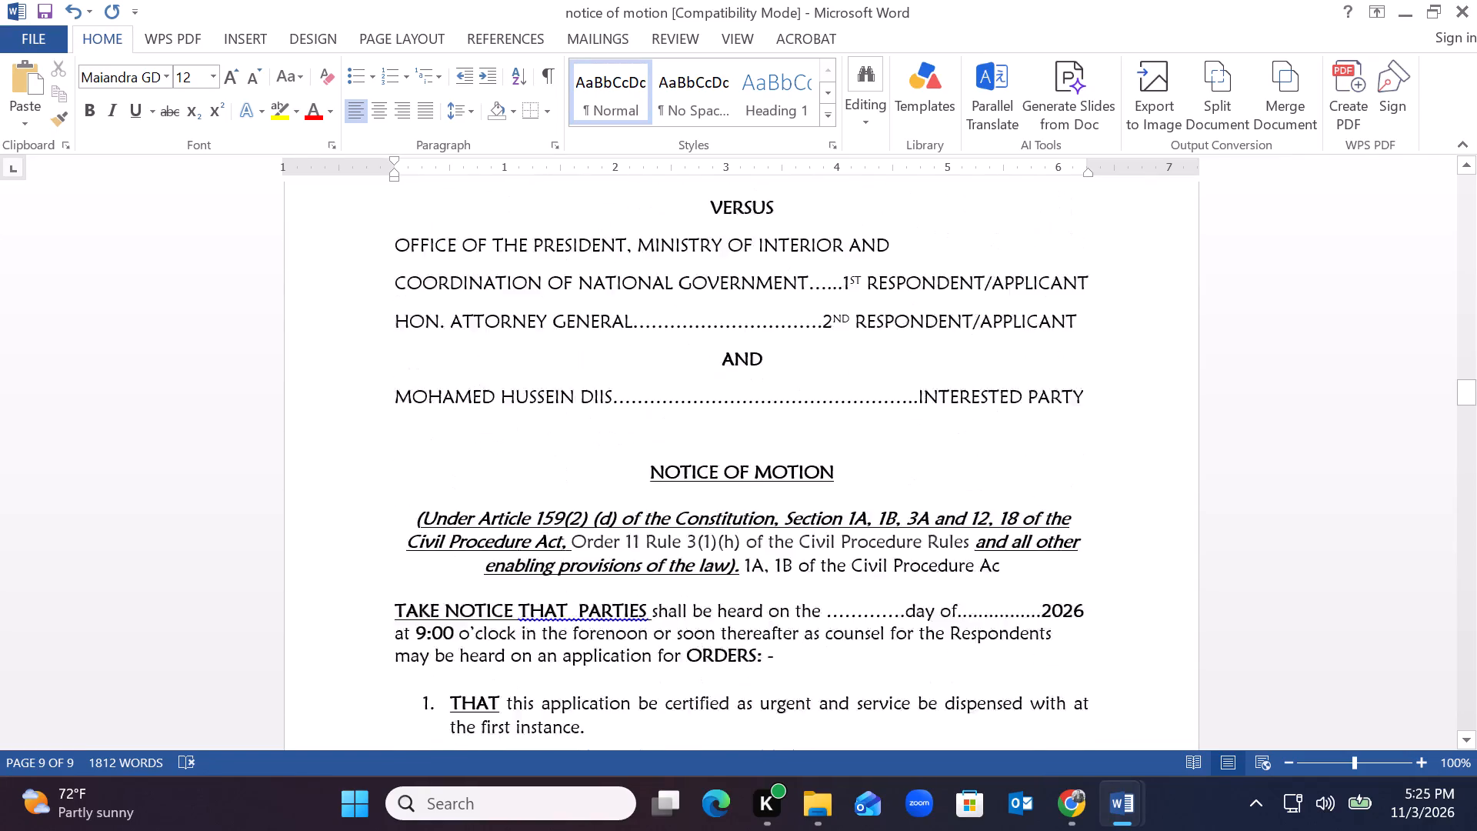
pyautogui.scroll(20, 686, 479)
pyautogui.scroll(20, 686, 479)
pyautogui.scroll(6, 686, 479)
pyautogui.middleClick(686, 479)
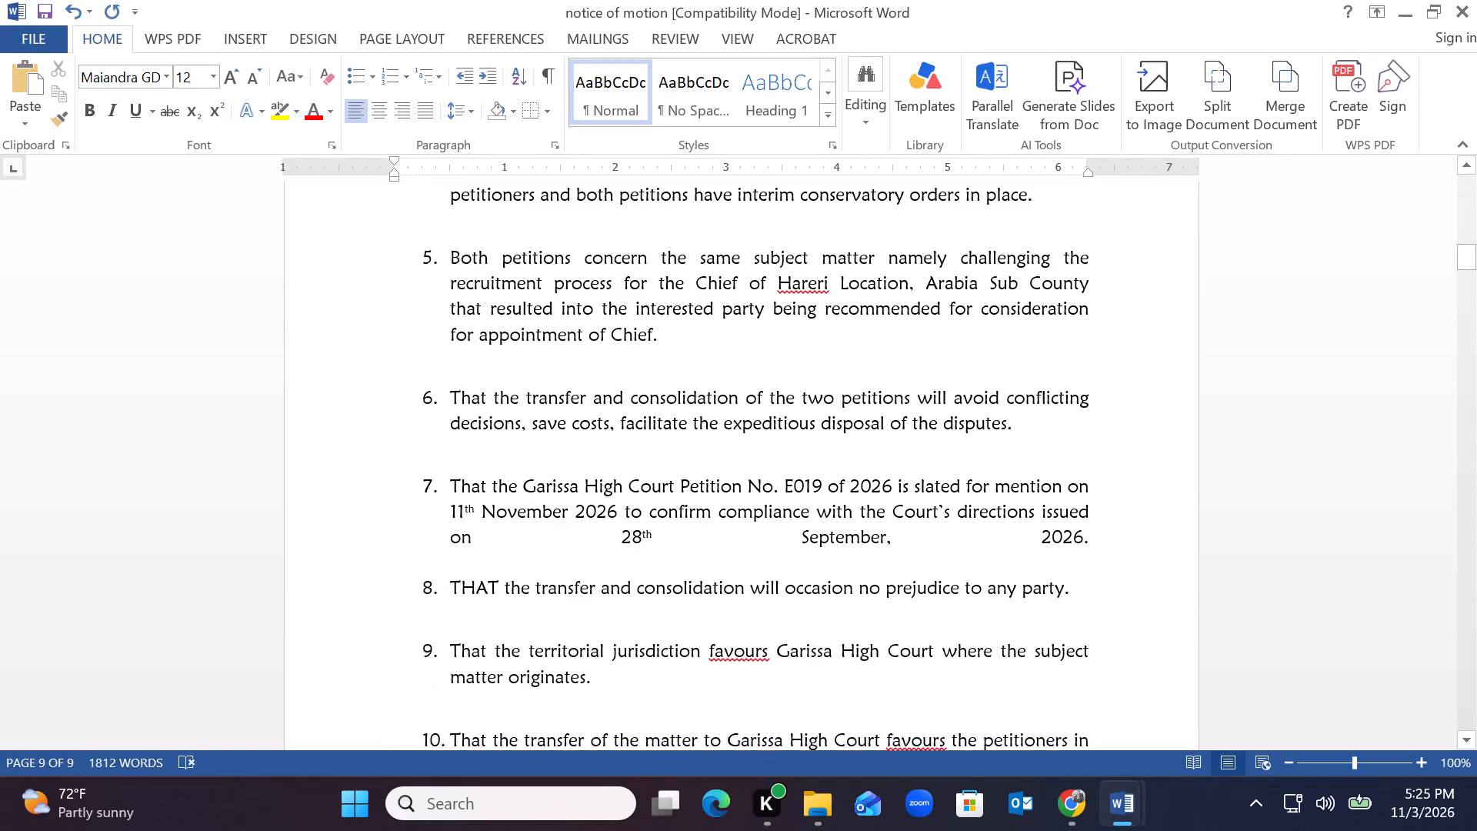
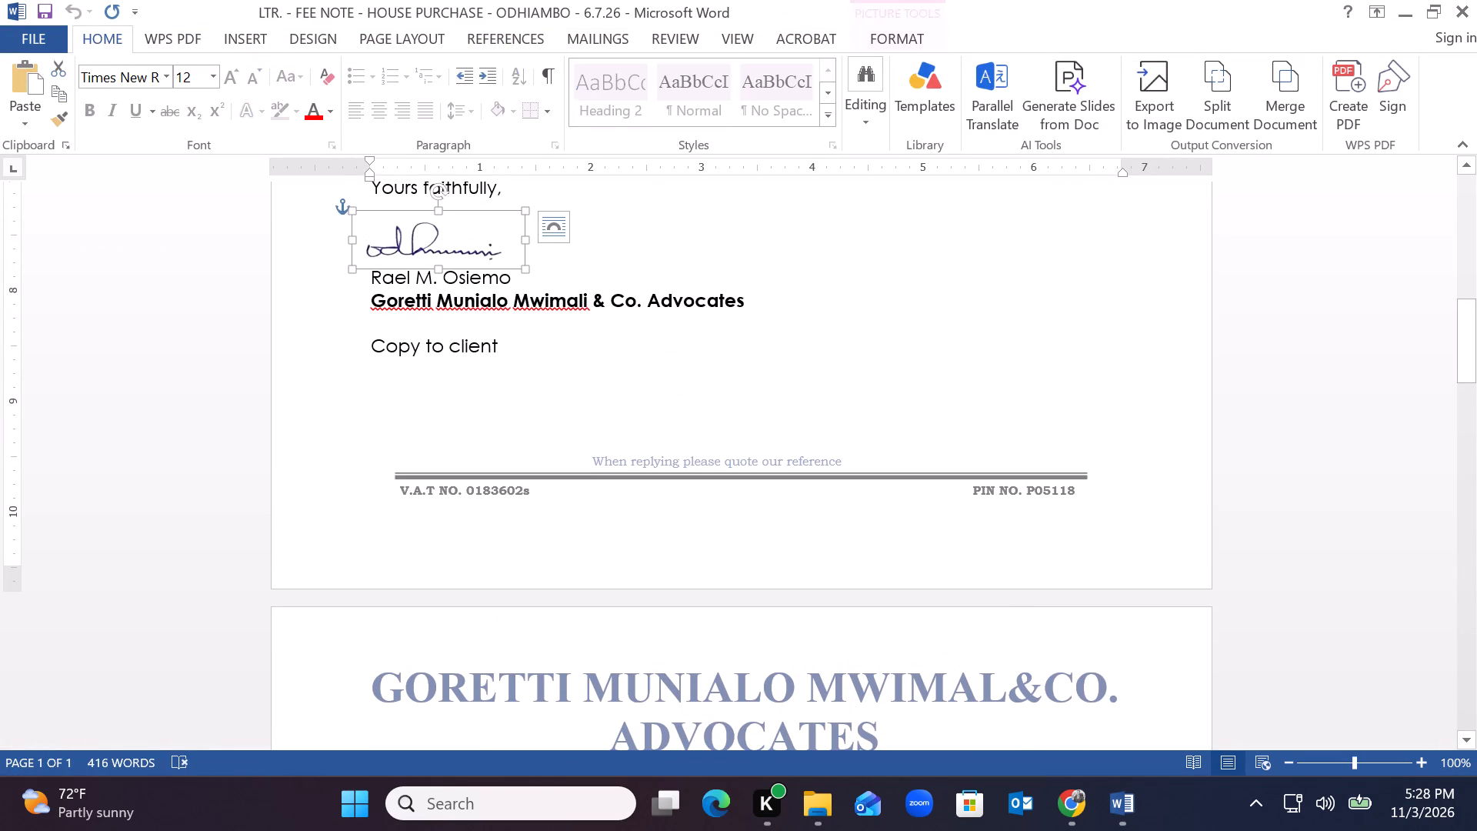
# Copy the handwritten signature picture from the house purchase fee note letter and close the letter.
pyautogui.rightClick(406, 248)
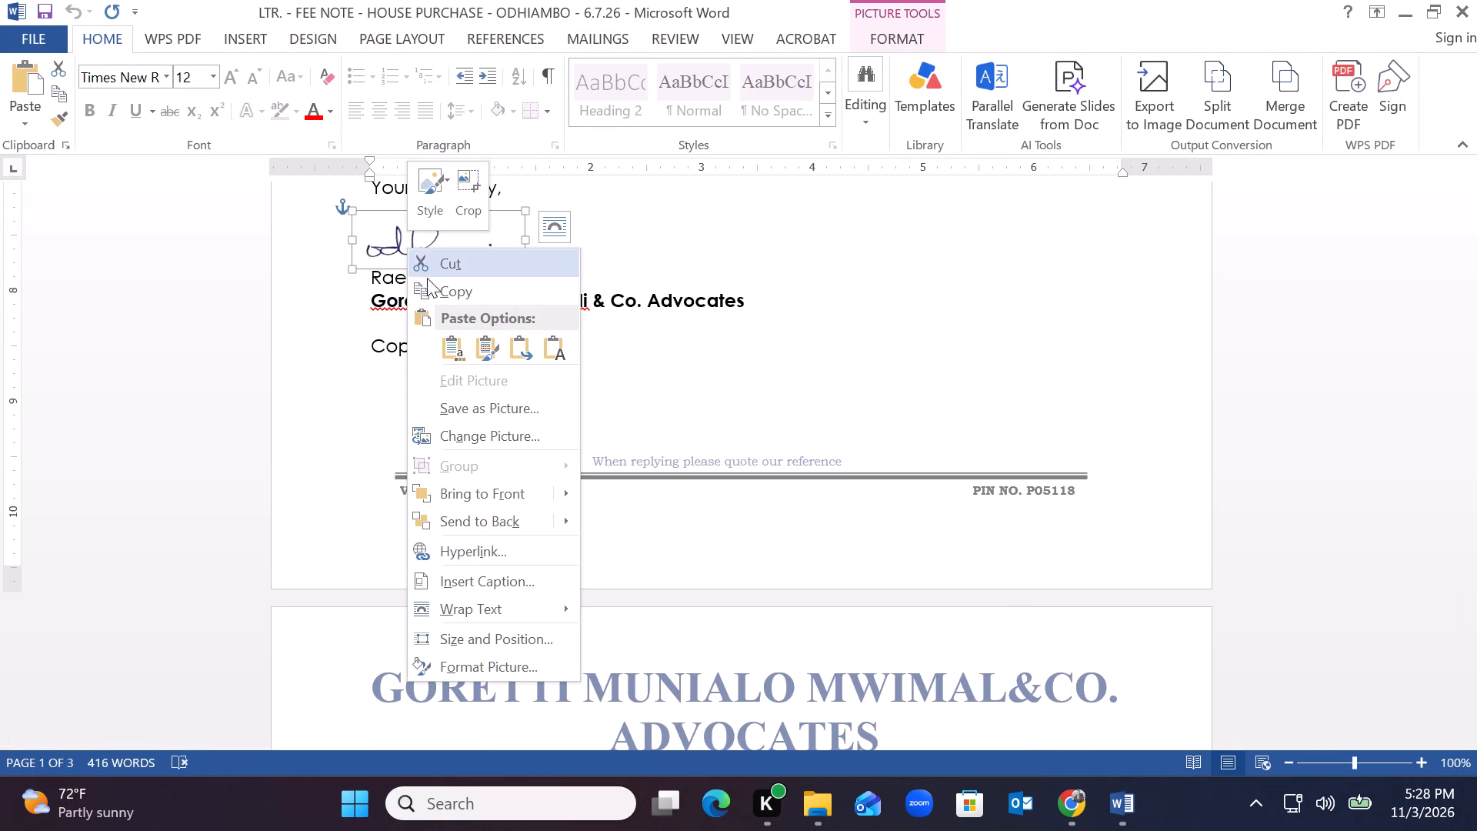
pyautogui.click(434, 286)
pyautogui.click(1461, 5)
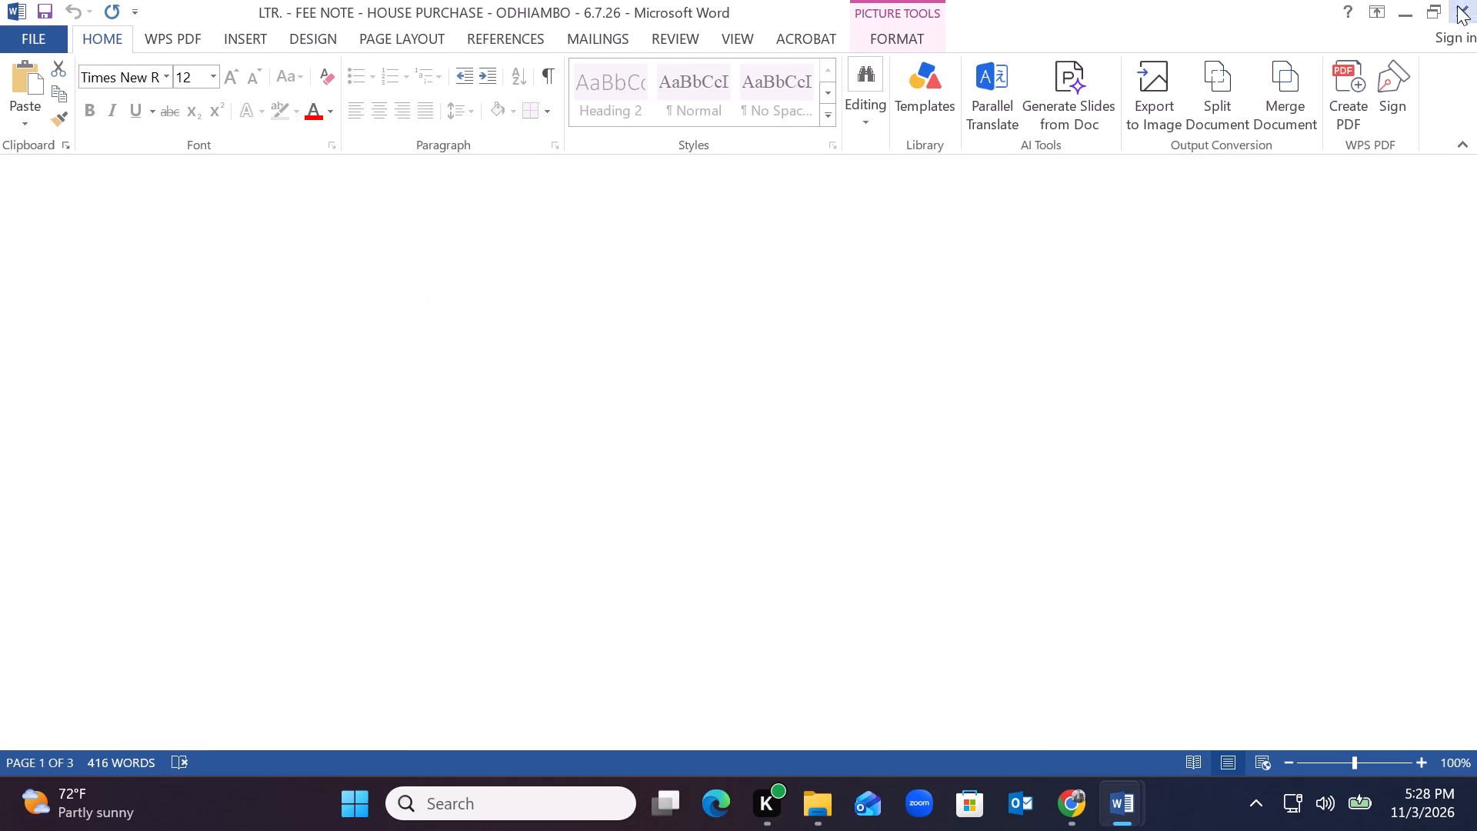
# Paste the signature picture below the date line following paragraph 12, placing it just above the Deputy Chief State Counsel's name.
pyautogui.scroll(-11, 785, 439)
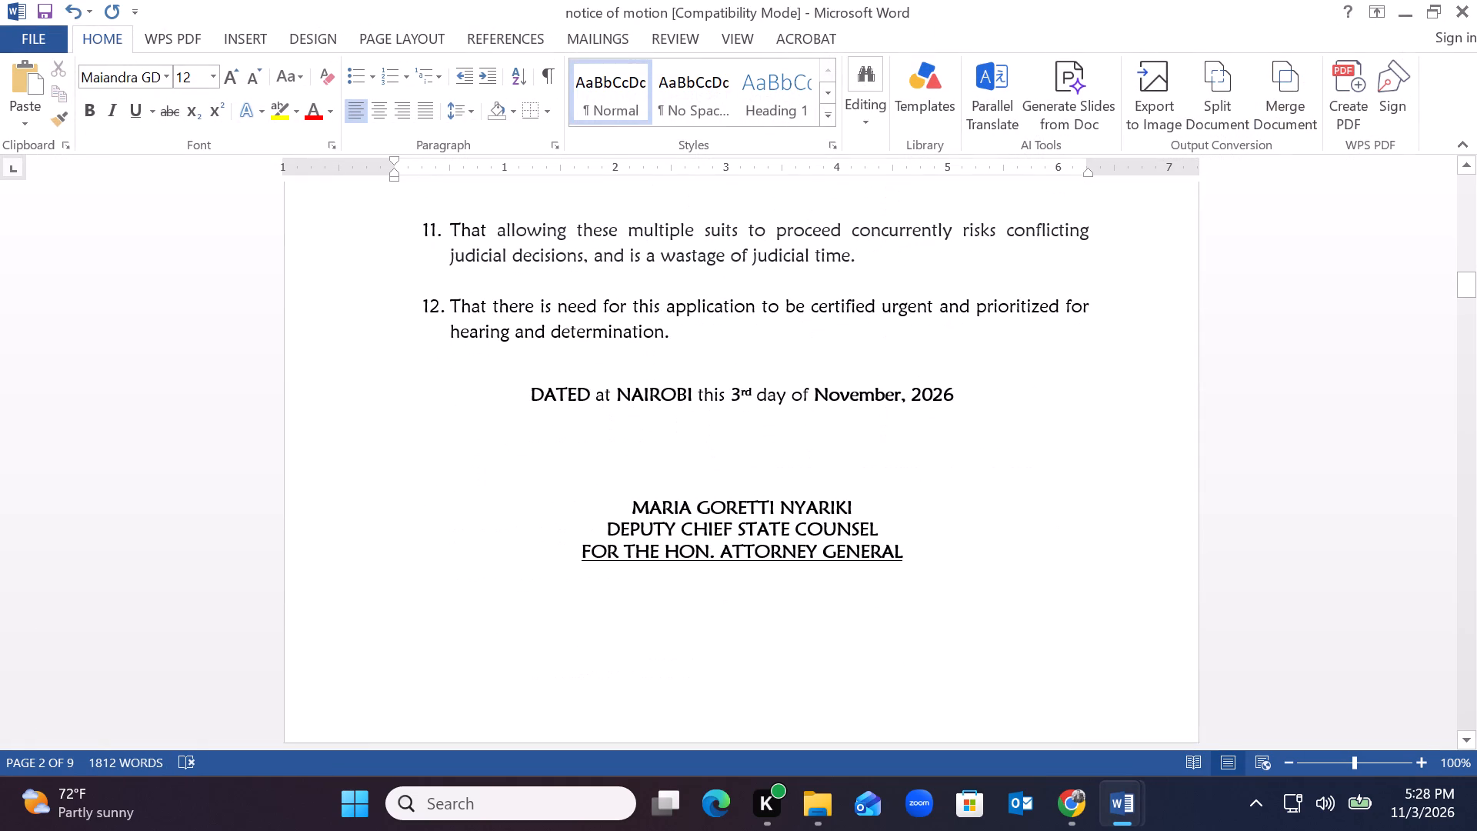
pyautogui.click(682, 462)
pyautogui.hotkey('ctrl', 'v')
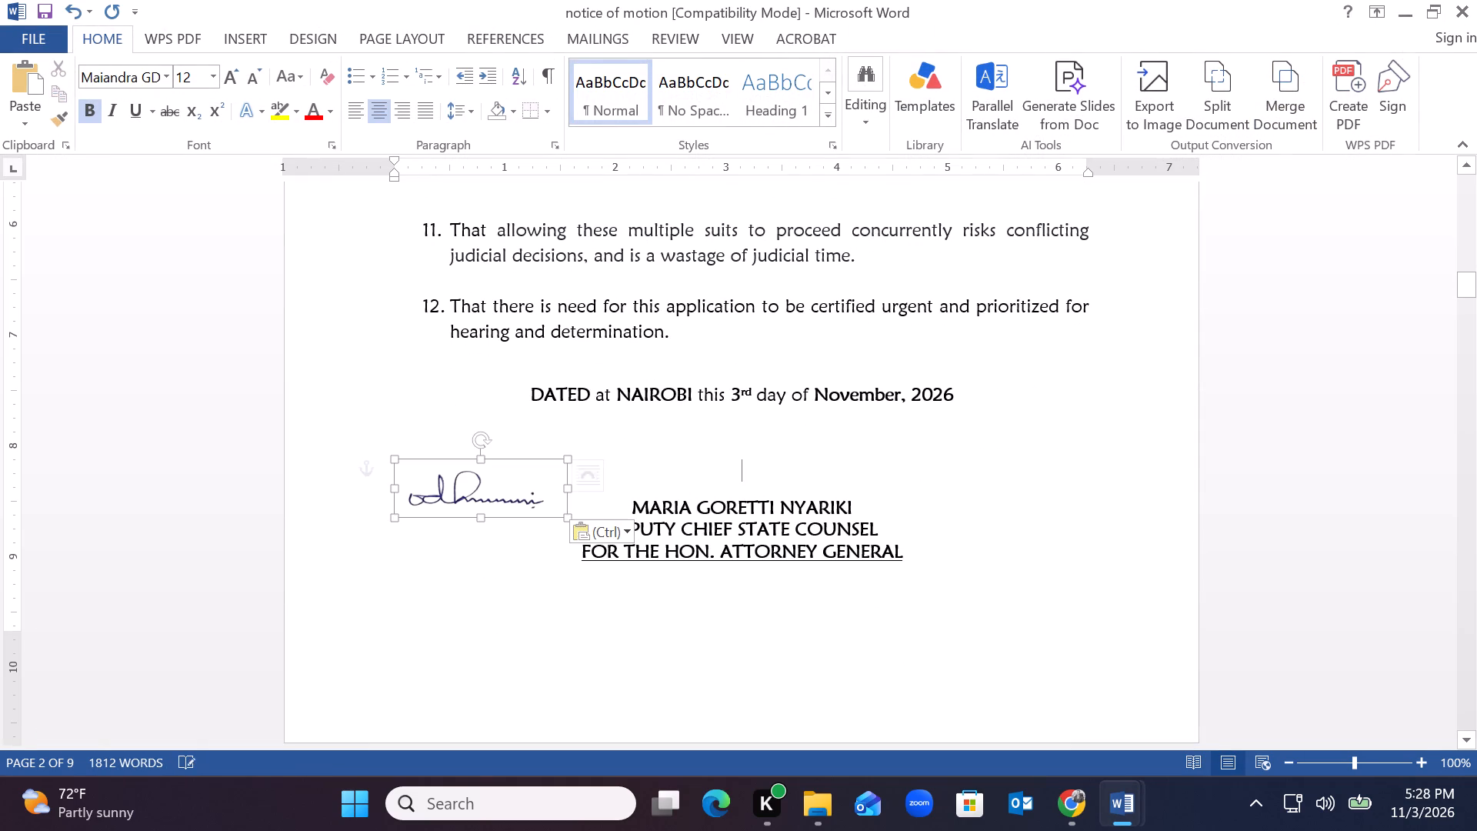
pyautogui.moveTo(487, 486); pyautogui.dragTo(722, 485)
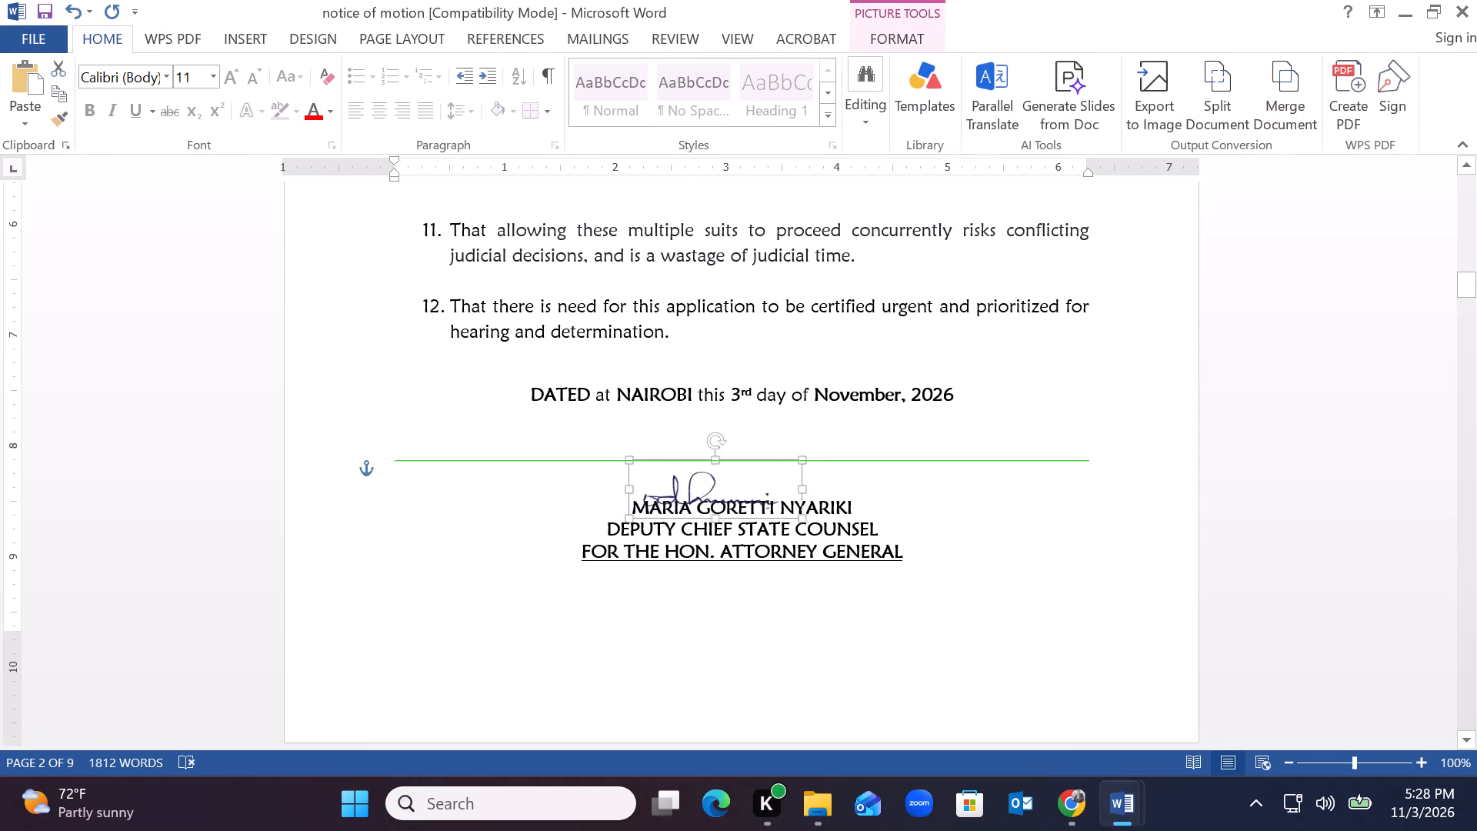
pyautogui.moveTo(722, 485); pyautogui.dragTo(741, 473)
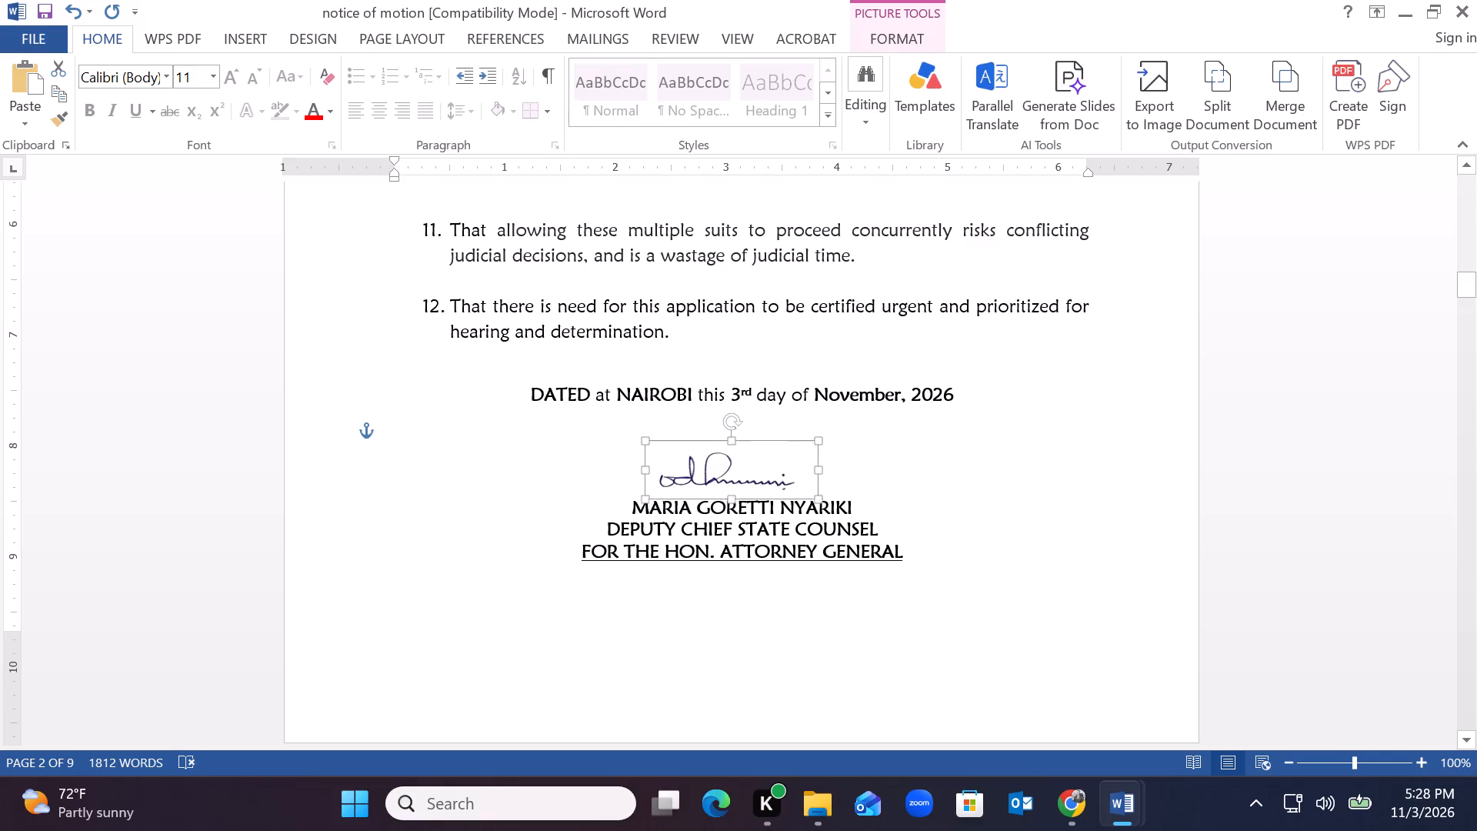
pyautogui.moveTo(741, 473); pyautogui.dragTo(743, 476)
pyautogui.click(919, 392)
# Paste the signature picture below the date line following ground xi, placing it just above the Deputy Chief State Counsel's name.
pyautogui.scroll(5, 731, 370)
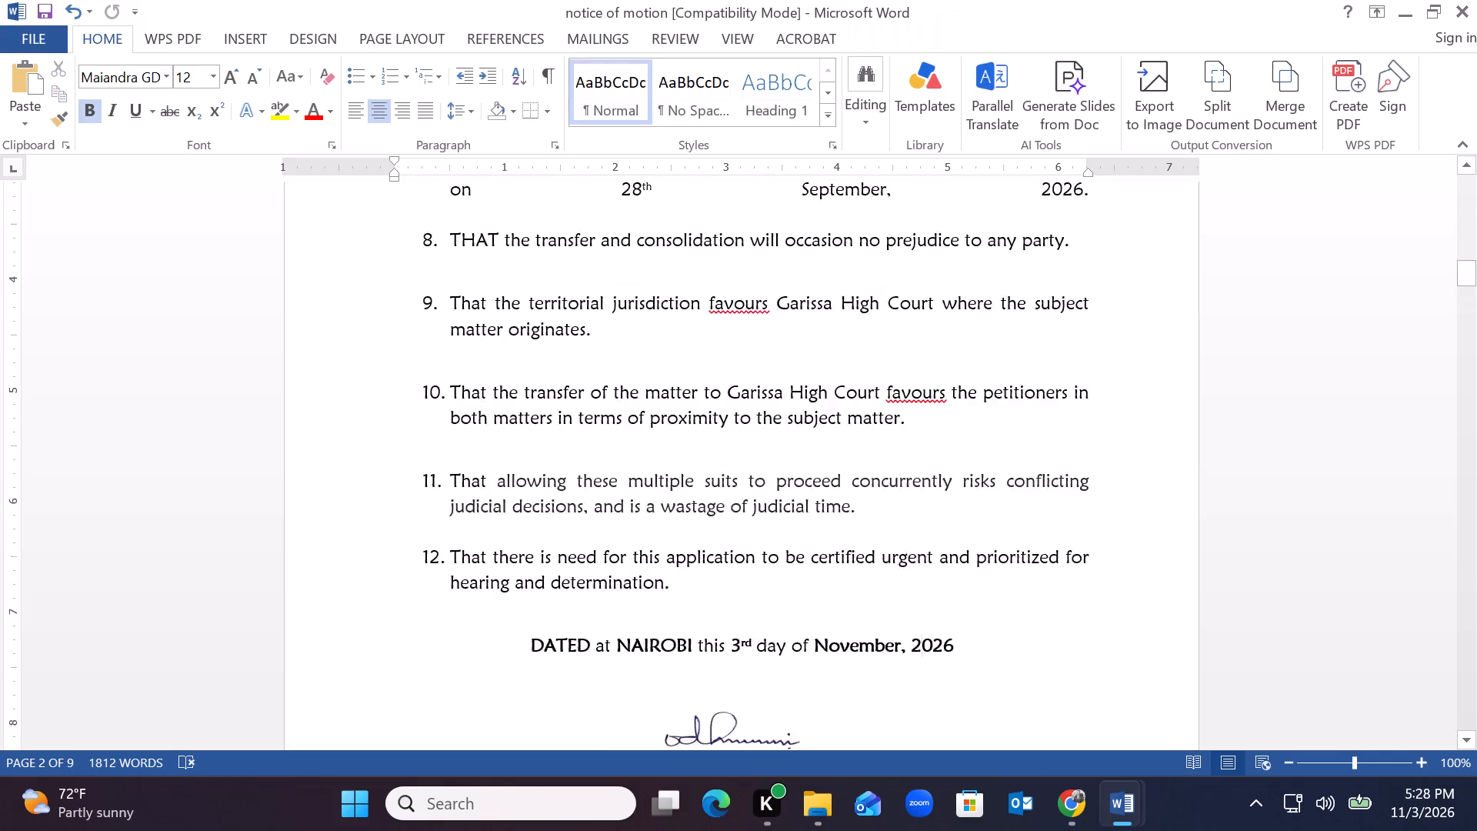
pyautogui.scroll(20, 724, 389)
pyautogui.scroll(20, 724, 389)
pyautogui.scroll(2, 724, 389)
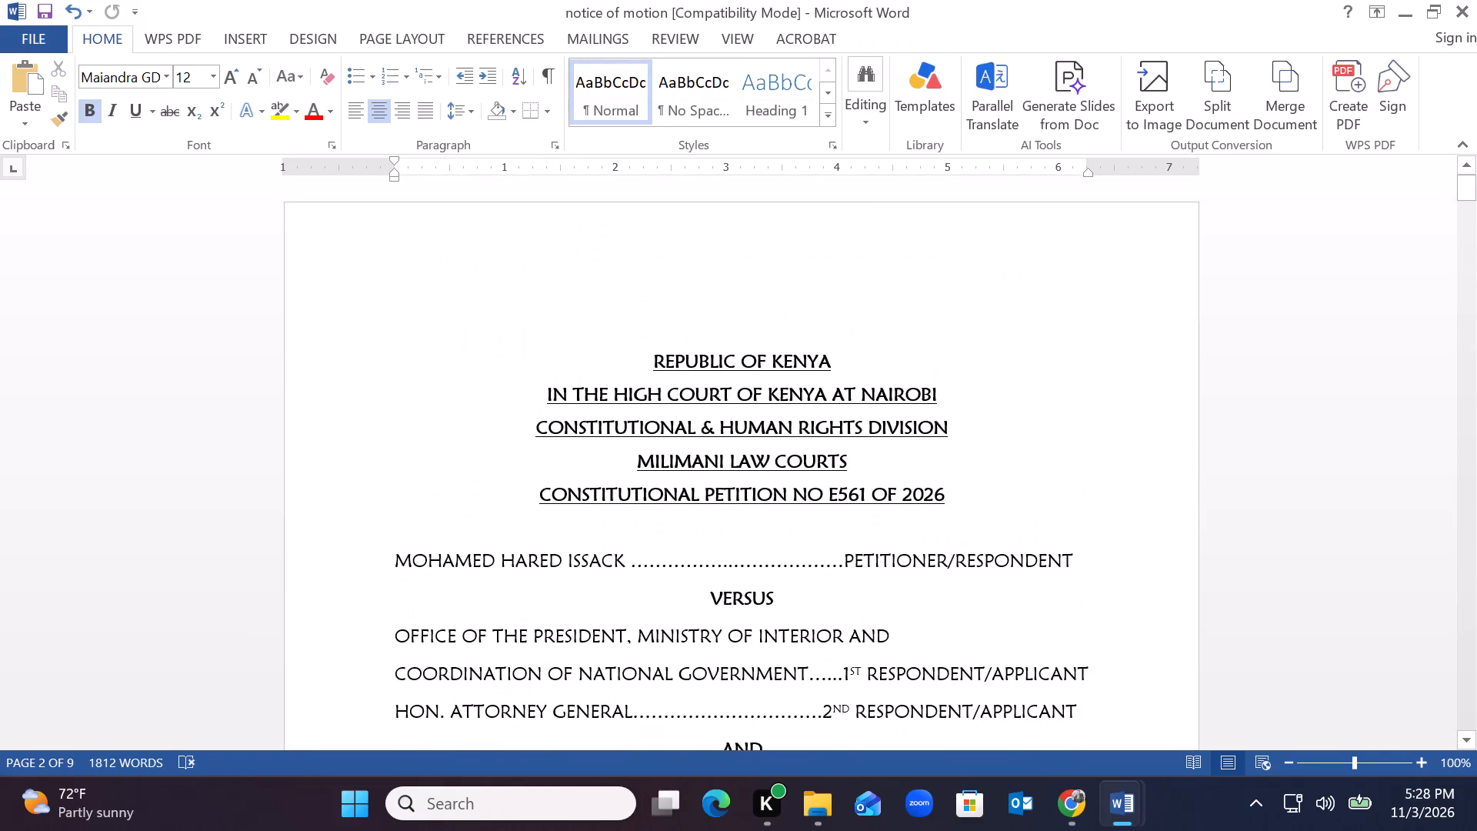
pyautogui.scroll(1, 719, 432)
pyautogui.scroll(-20, 717, 433)
pyautogui.scroll(-20, 717, 433)
pyautogui.scroll(-9, 717, 433)
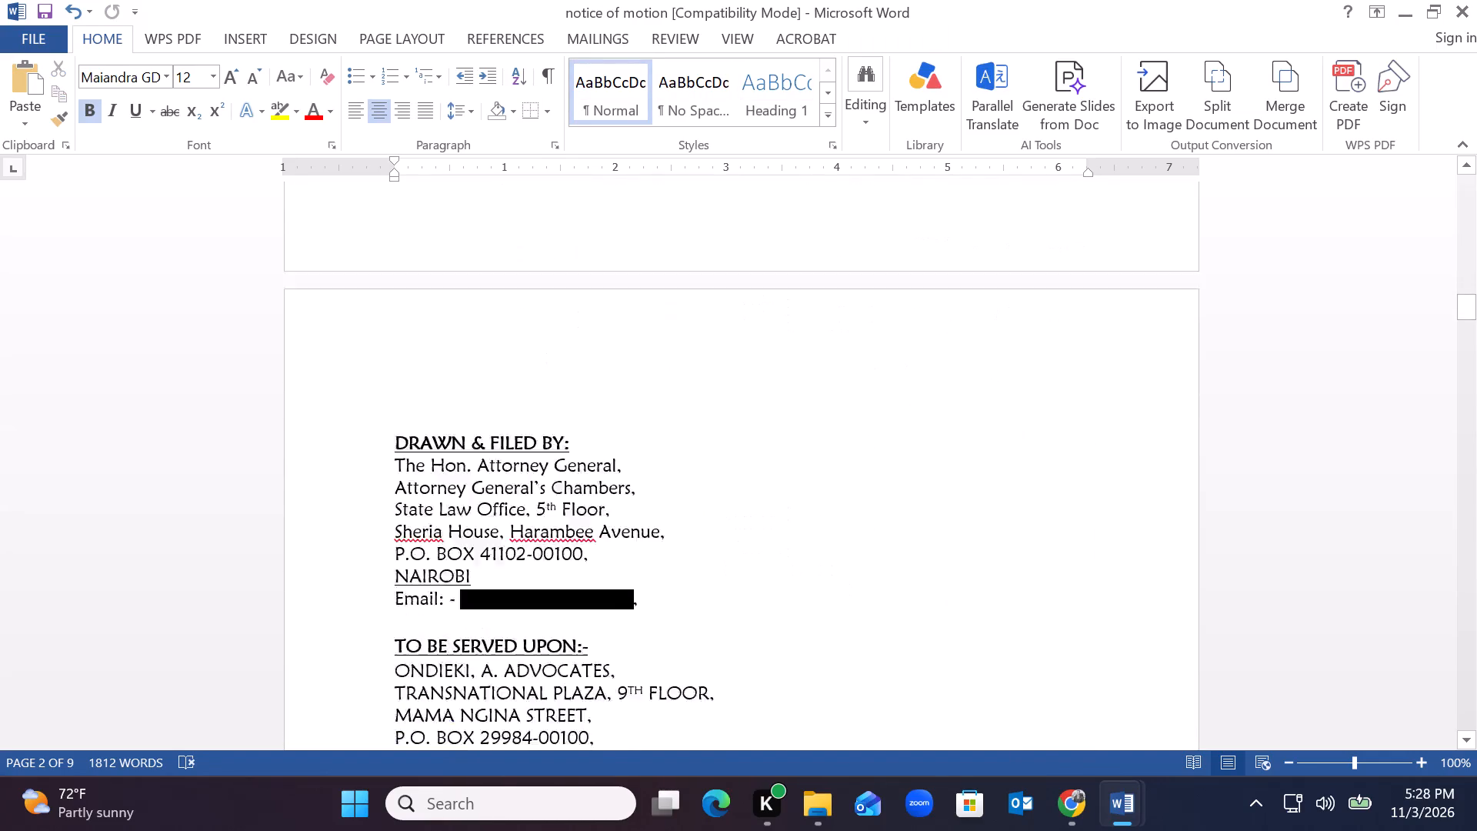
pyautogui.scroll(-20, 705, 452)
pyautogui.scroll(-20, 705, 452)
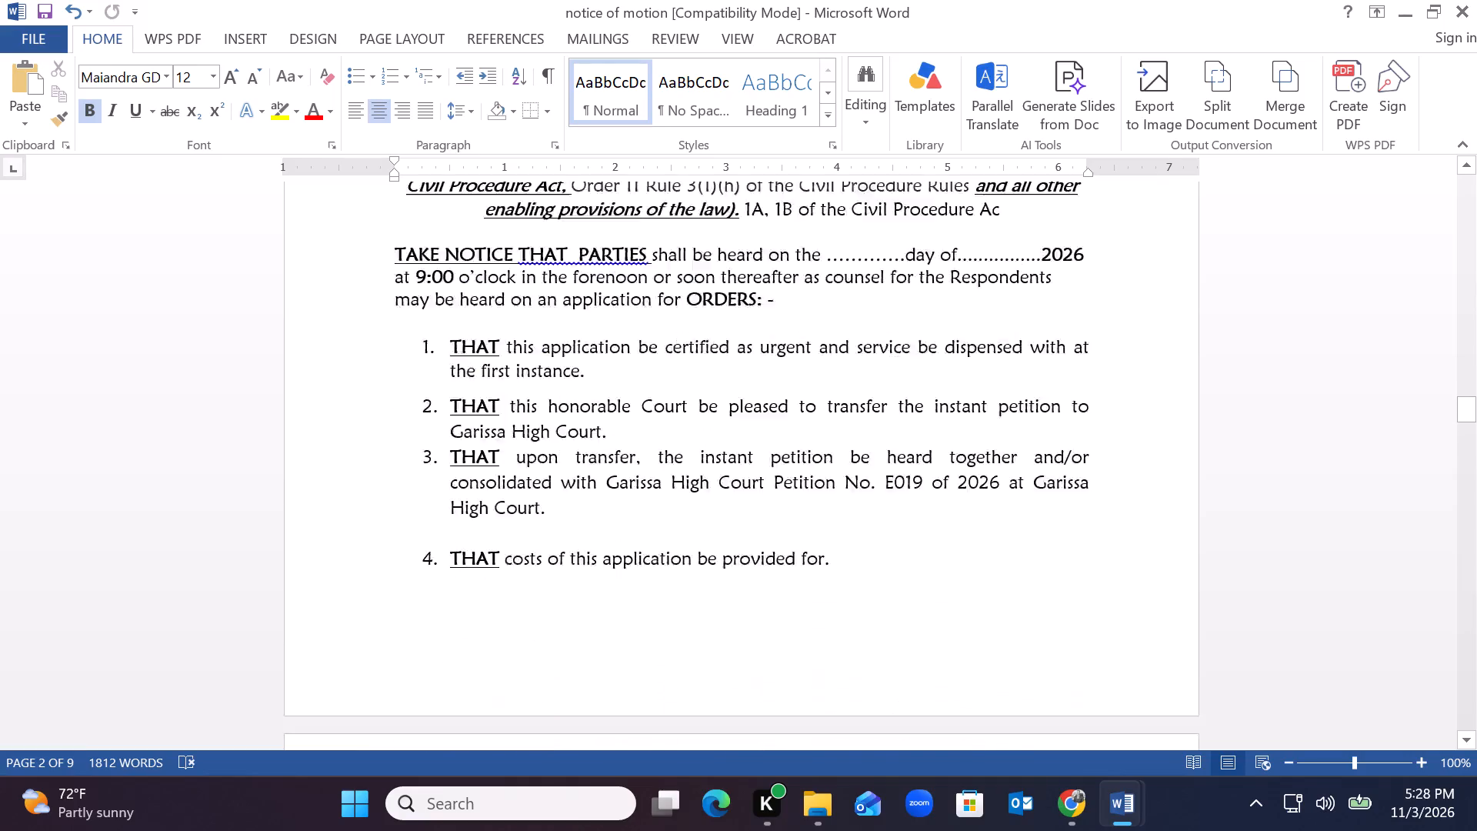
pyautogui.scroll(-20, 705, 451)
pyautogui.scroll(-16, 705, 451)
pyautogui.scroll(4, 701, 454)
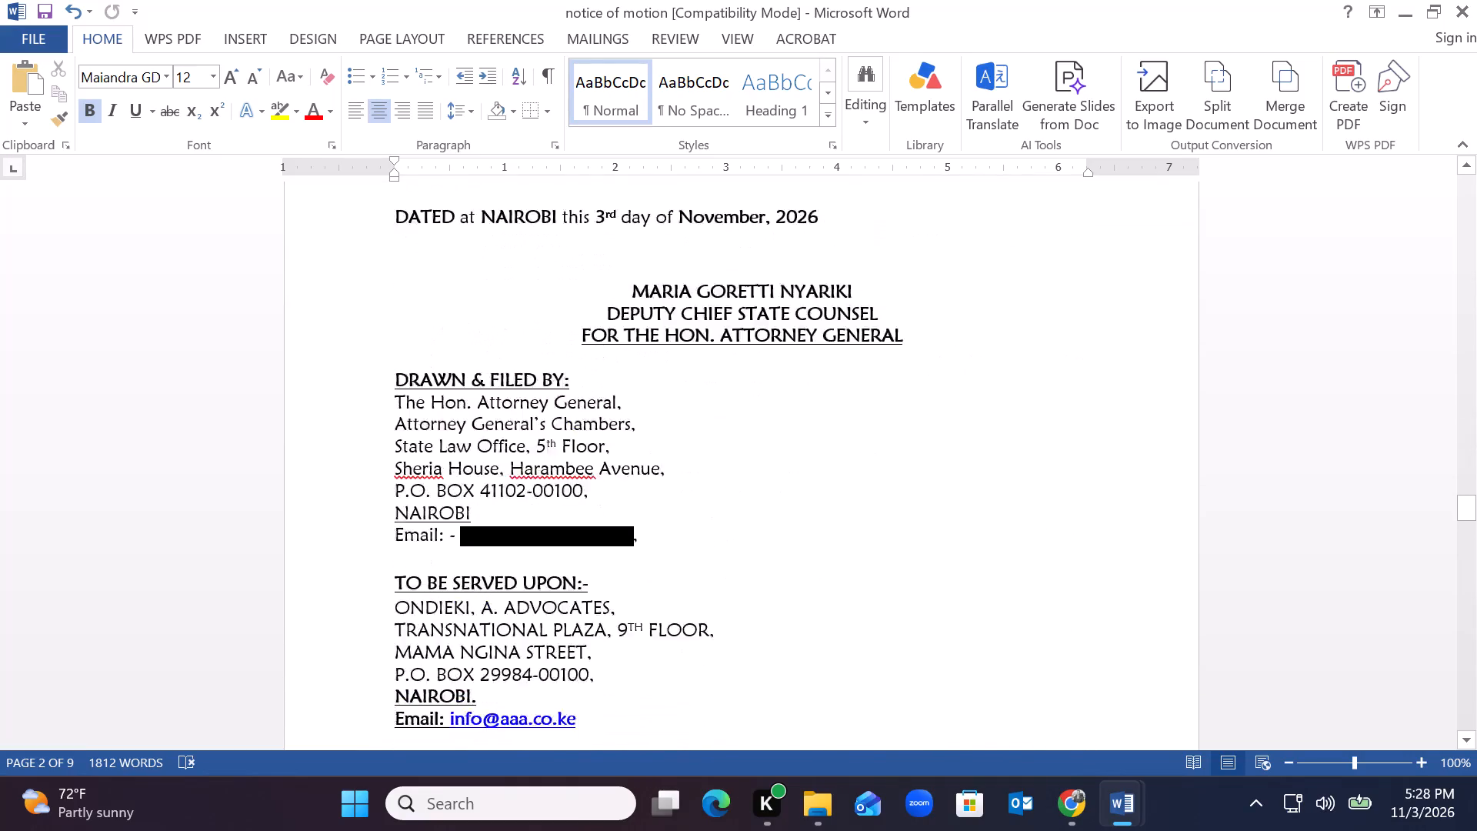
pyautogui.click(708, 382)
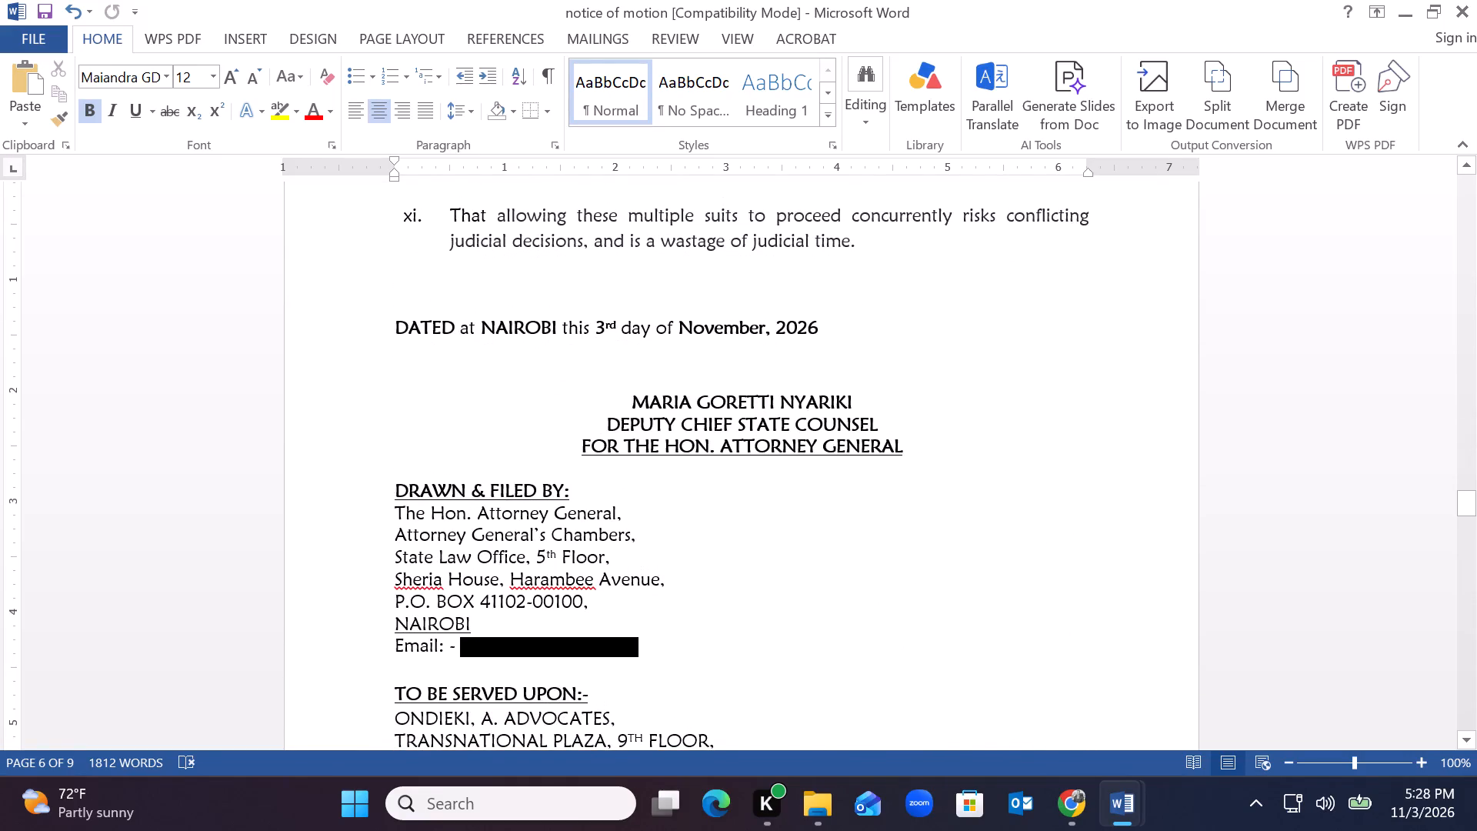
pyautogui.hotkey('ctrl', 'v')
pyautogui.moveTo(473, 395); pyautogui.dragTo(713, 389)
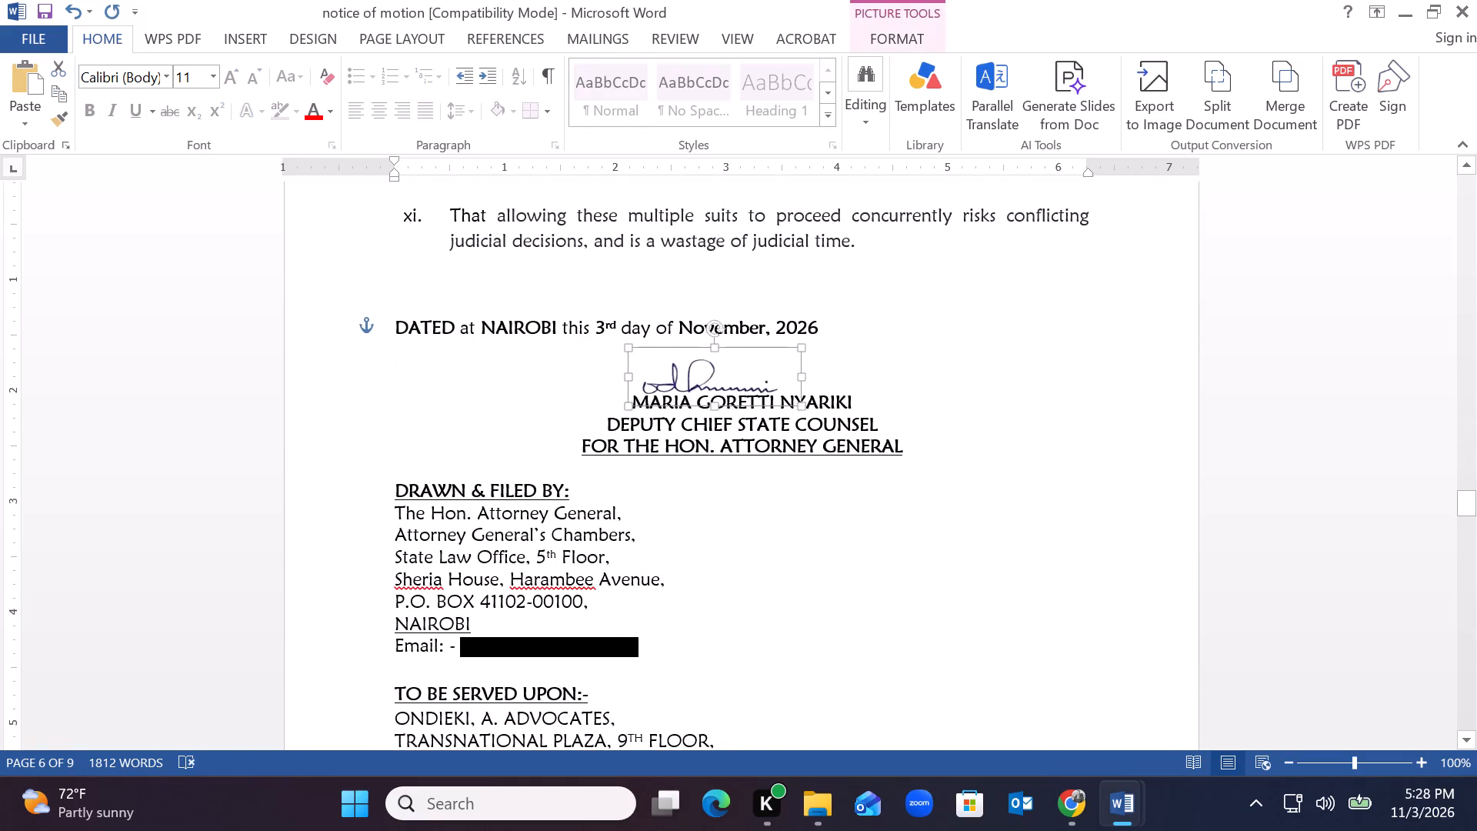
pyautogui.moveTo(713, 389); pyautogui.dragTo(719, 388)
pyautogui.click(795, 542)
# Examine the rest of the filing, from the penal notice through the supporting affidavit to its DEPONENT and service blocks.
pyautogui.scroll(-16, 795, 545)
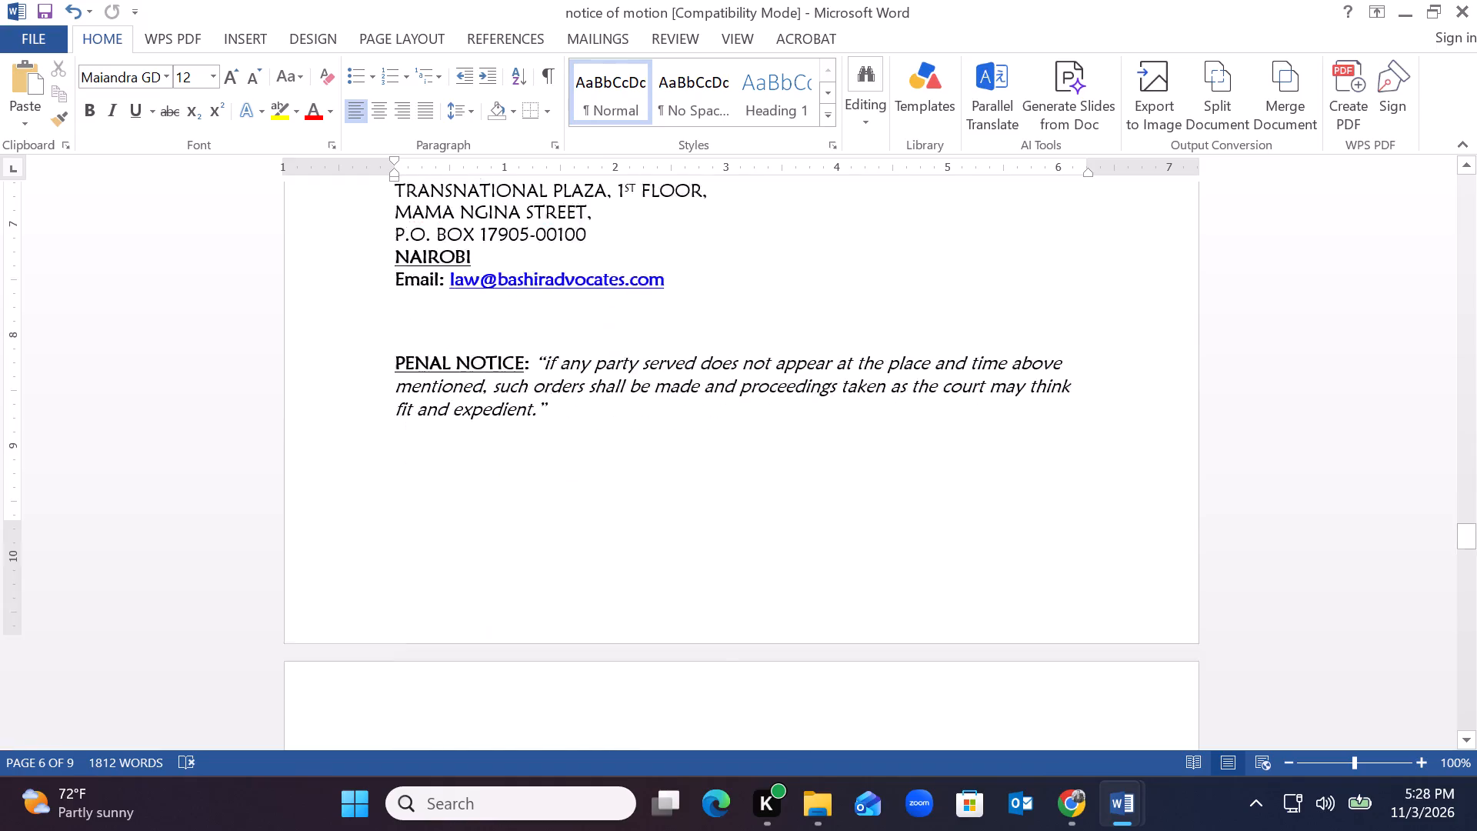
pyautogui.scroll(-17, 725, 468)
pyautogui.scroll(-4, 724, 472)
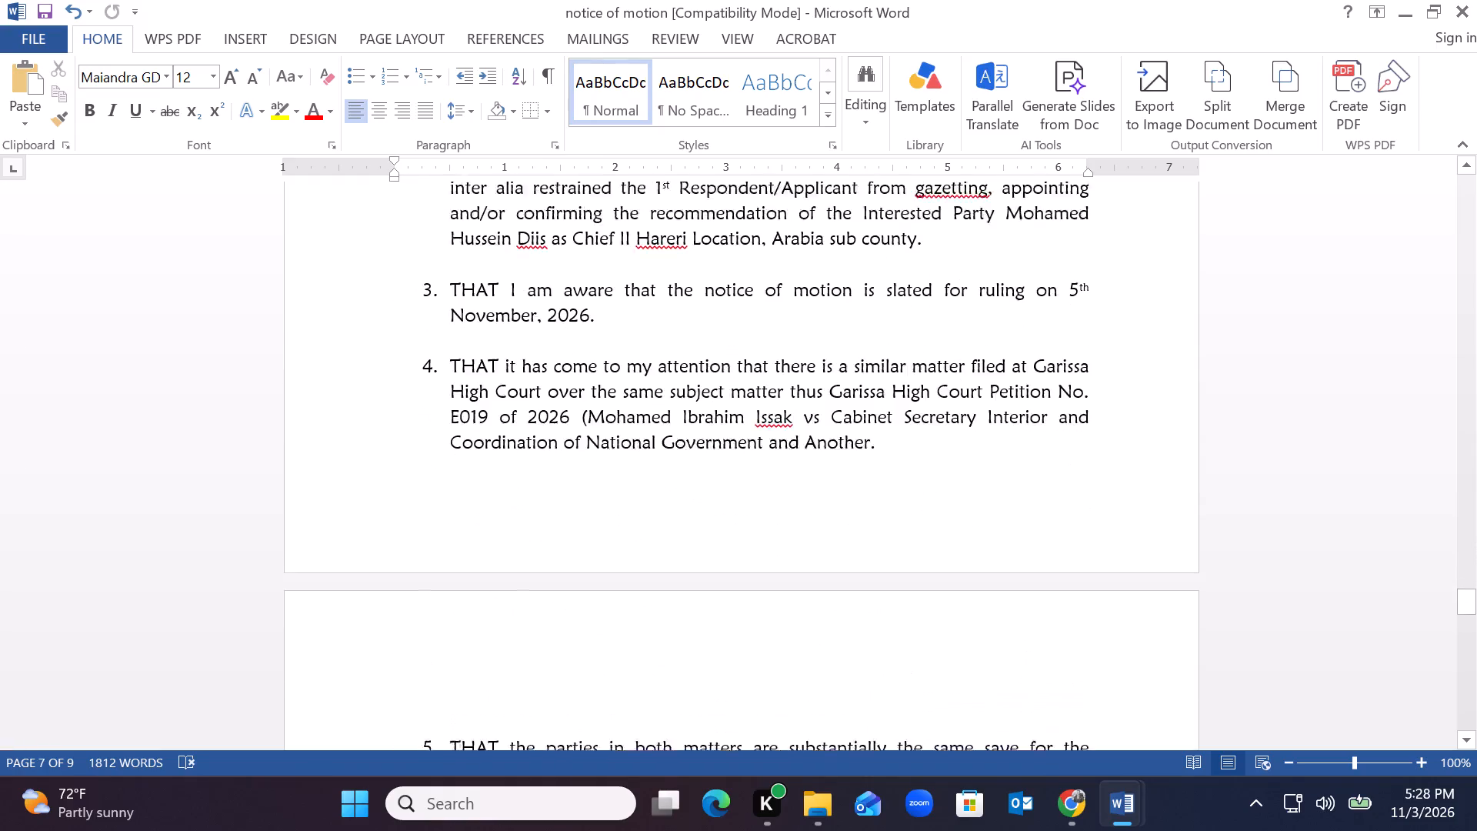
pyautogui.scroll(-20, 724, 472)
pyautogui.scroll(-18, 724, 472)
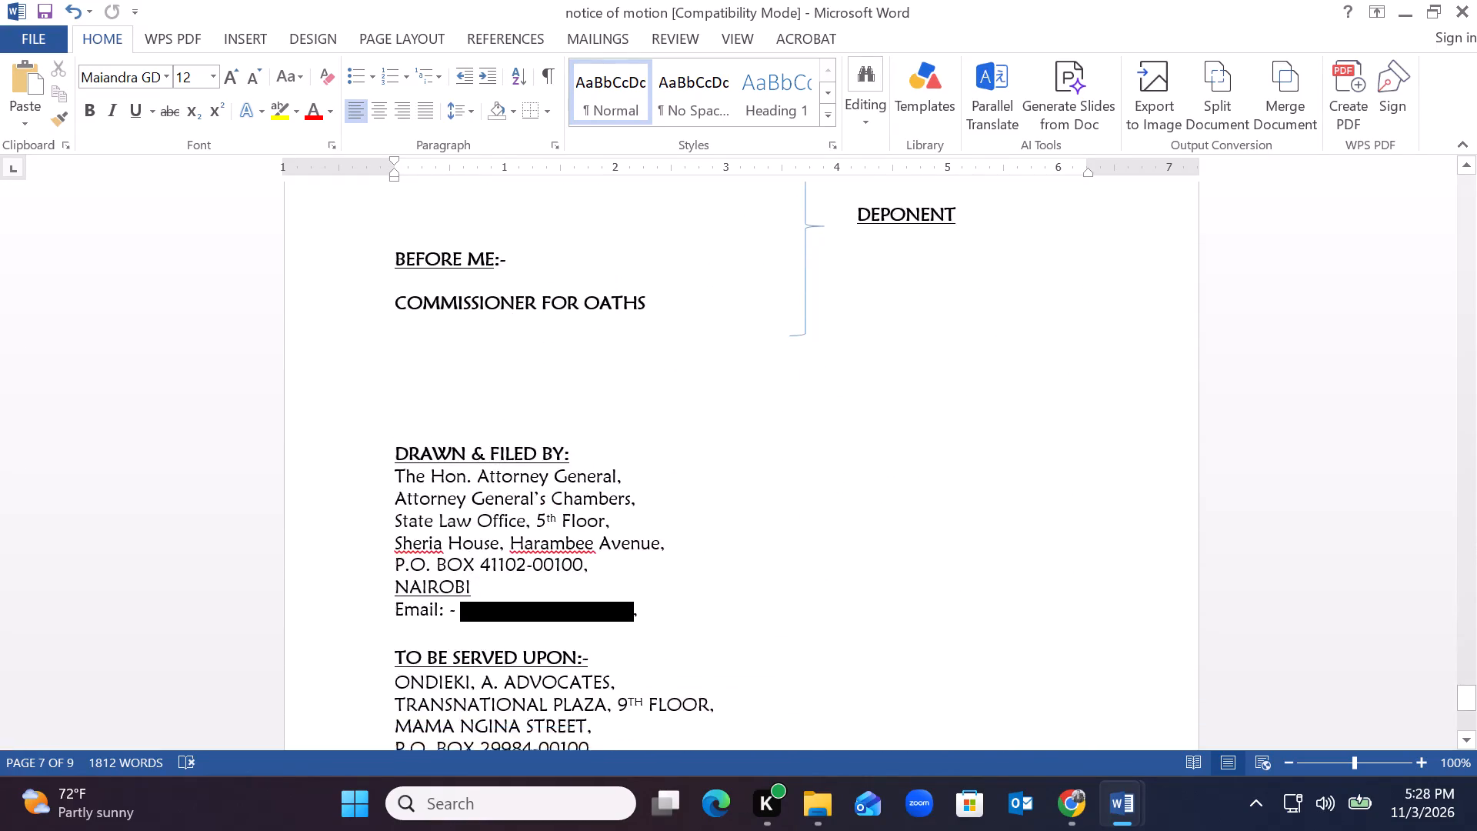
# Paste the signature picture into the supporting affidavit's sworn block, placing it on the dotted signature line above DEPONENT.
pyautogui.scroll(4, 719, 477)
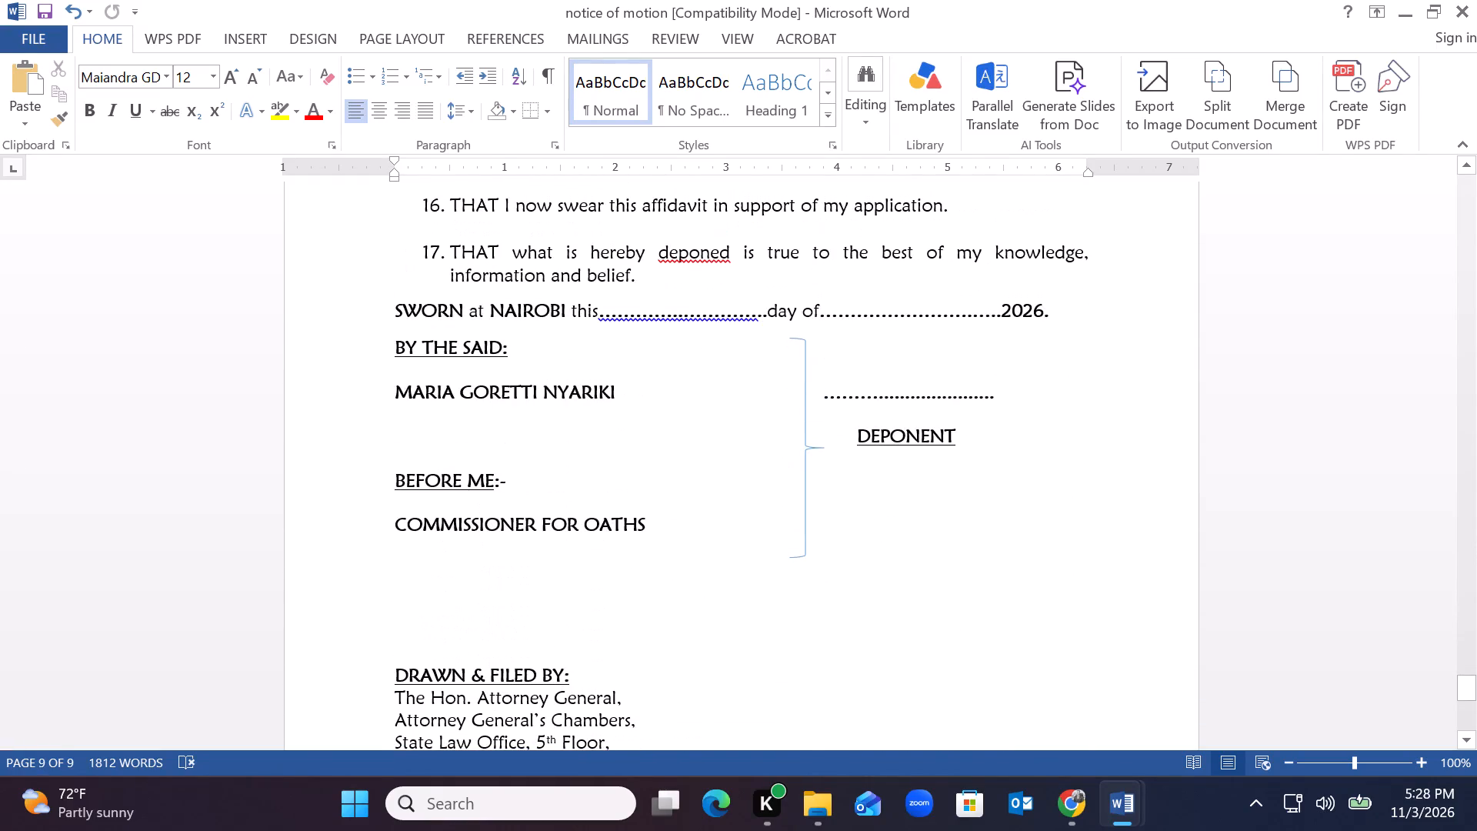
pyautogui.click(874, 380)
pyautogui.hotkey('ctrl', 'v')
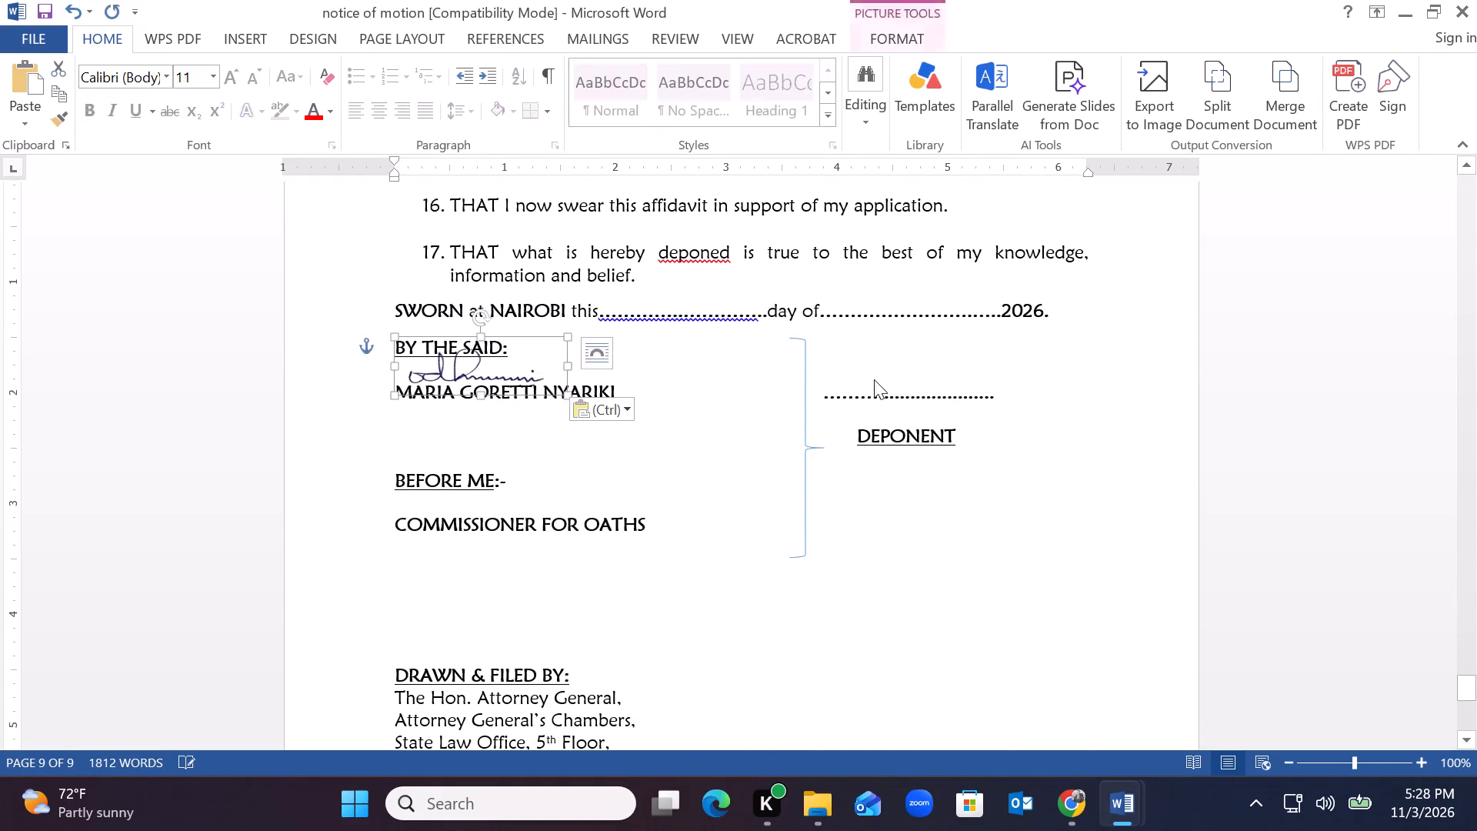
pyautogui.moveTo(428, 369); pyautogui.dragTo(875, 372)
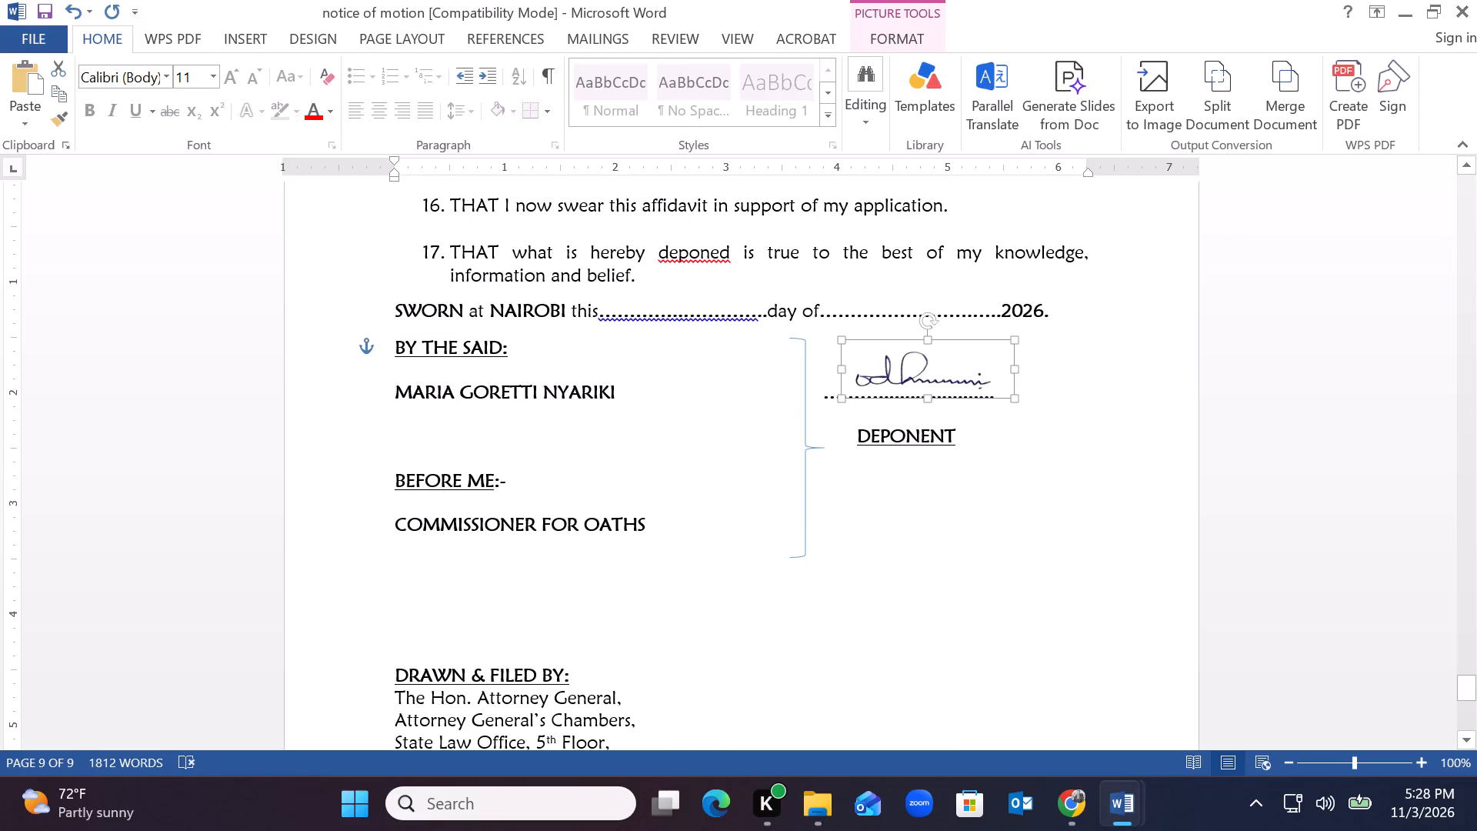
pyautogui.moveTo(875, 372); pyautogui.dragTo(875, 380)
pyautogui.click(1029, 588)
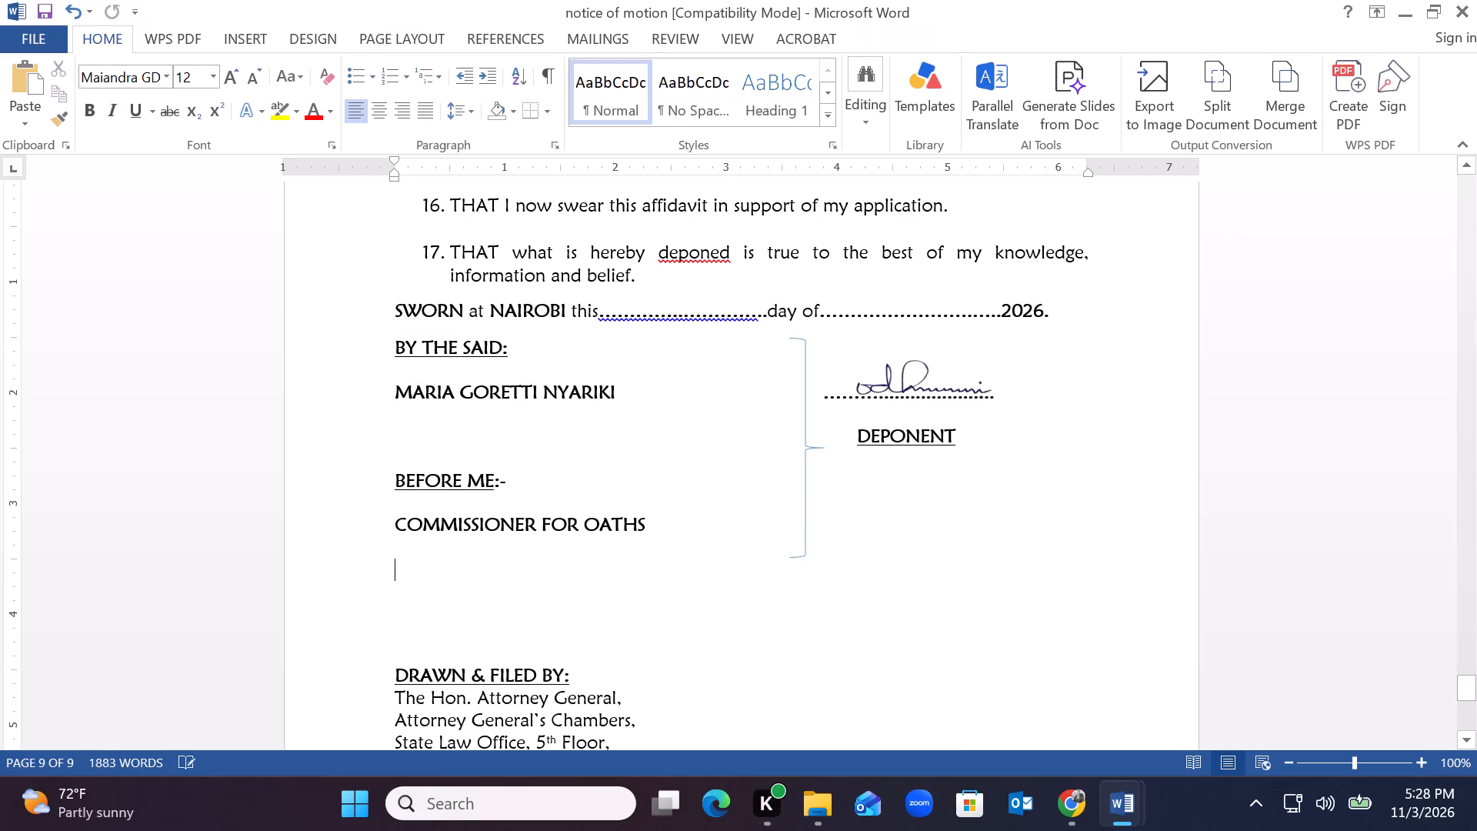
# Check the service addresses closing the affidavit and save the notice of motion document under its existing name.
pyautogui.scroll(-13, 638, 477)
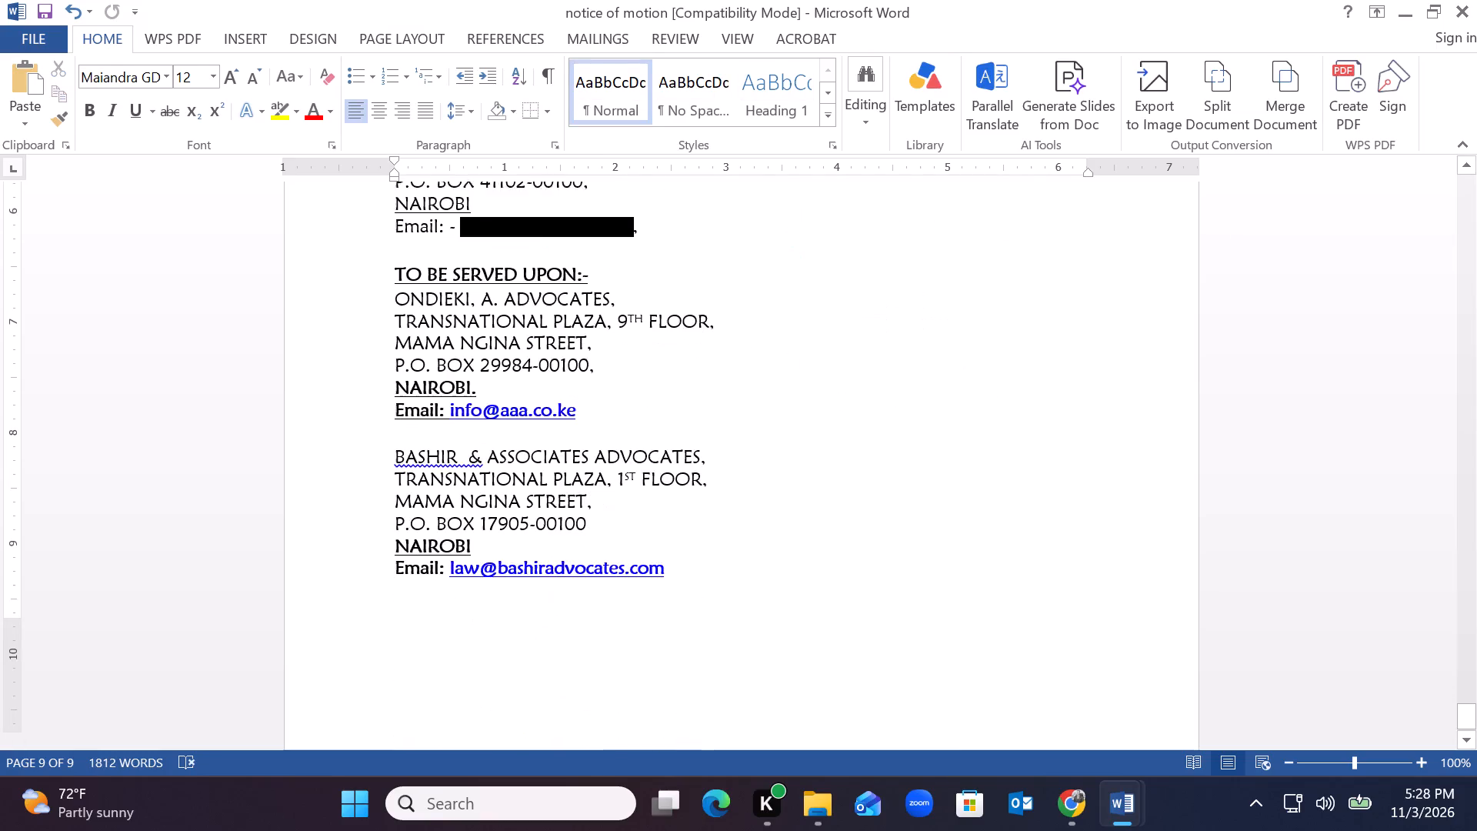
pyautogui.scroll(-12, 635, 458)
pyautogui.click(32, 31)
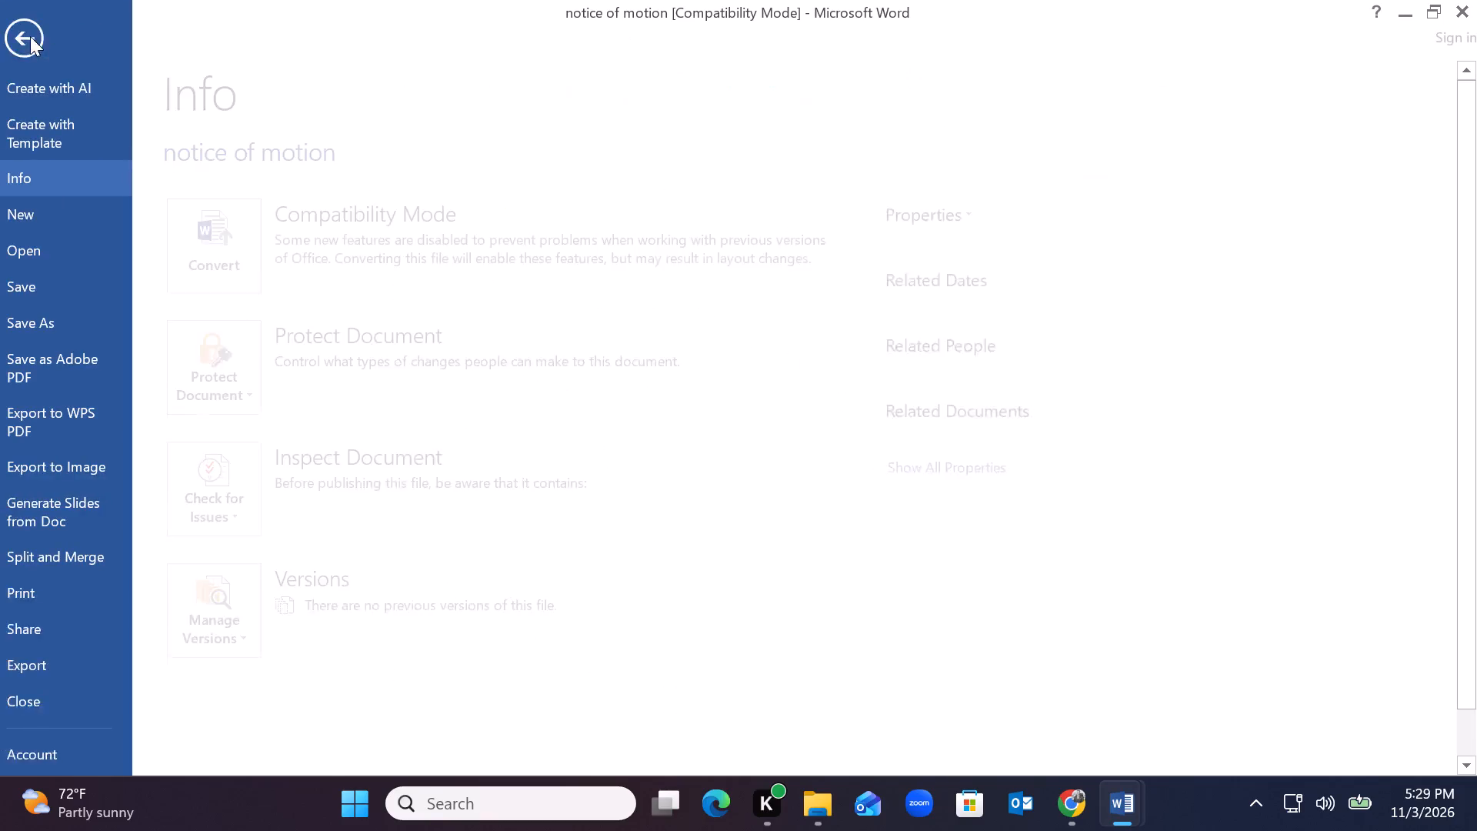
pyautogui.click(45, 282)
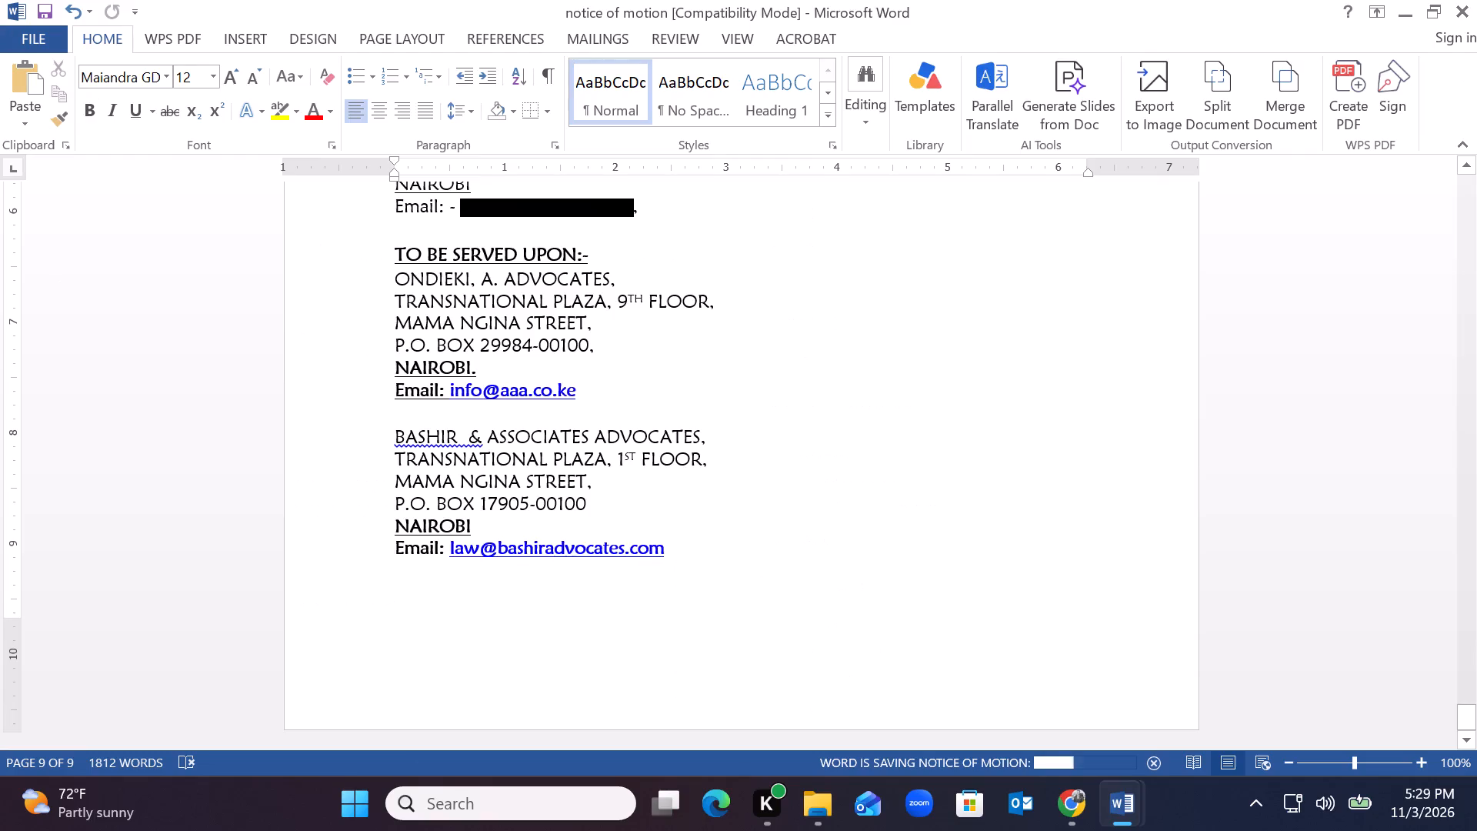
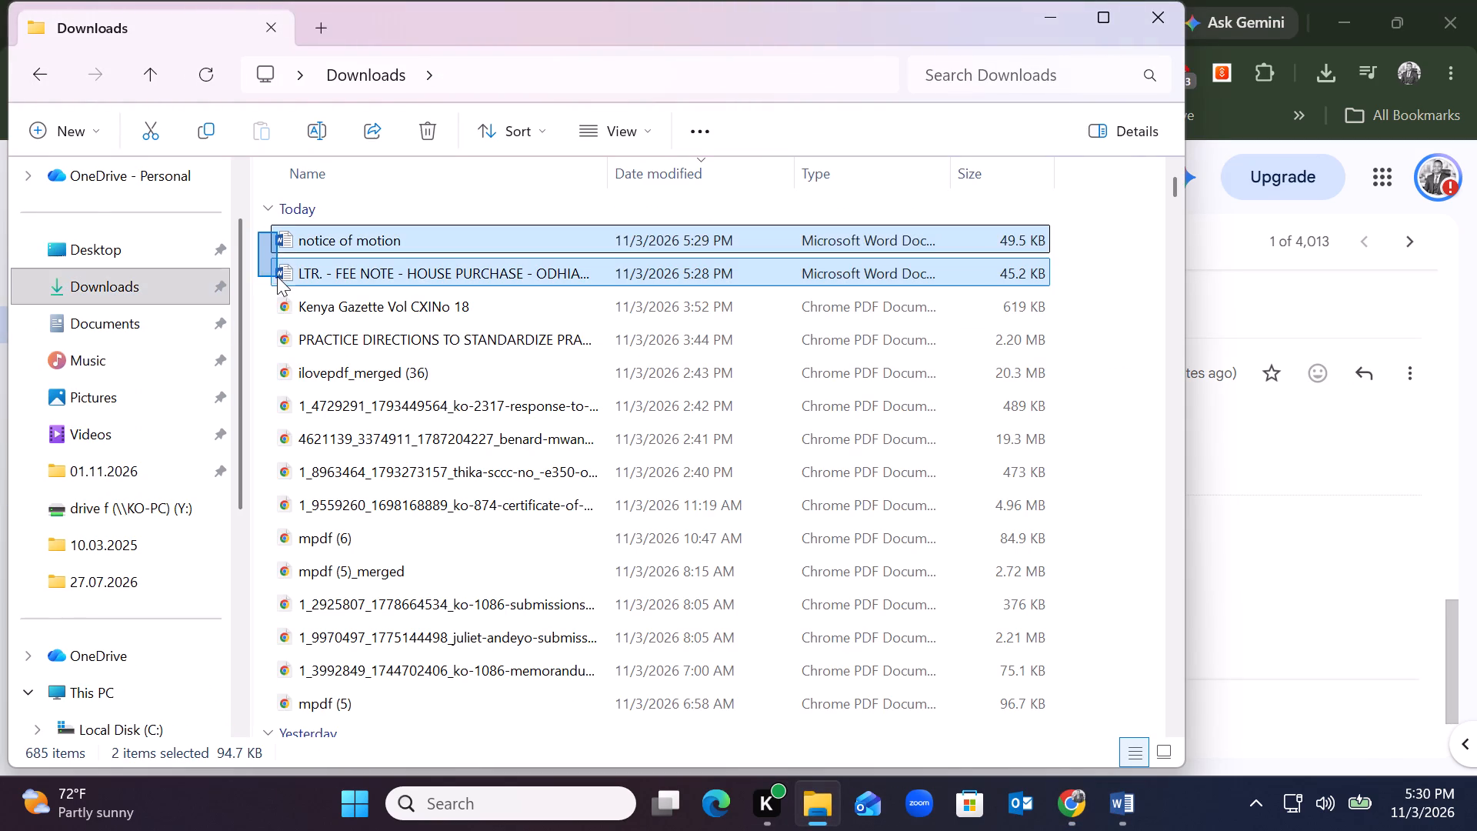
# Delete the notice of motion and house purchase fee note Word files from Downloads, closing the open notice of motion and KO 2224 M-KOPA documents.
pyautogui.moveTo(277, 276); pyautogui.dragTo(286, 282)
pyautogui.click(427, 133)
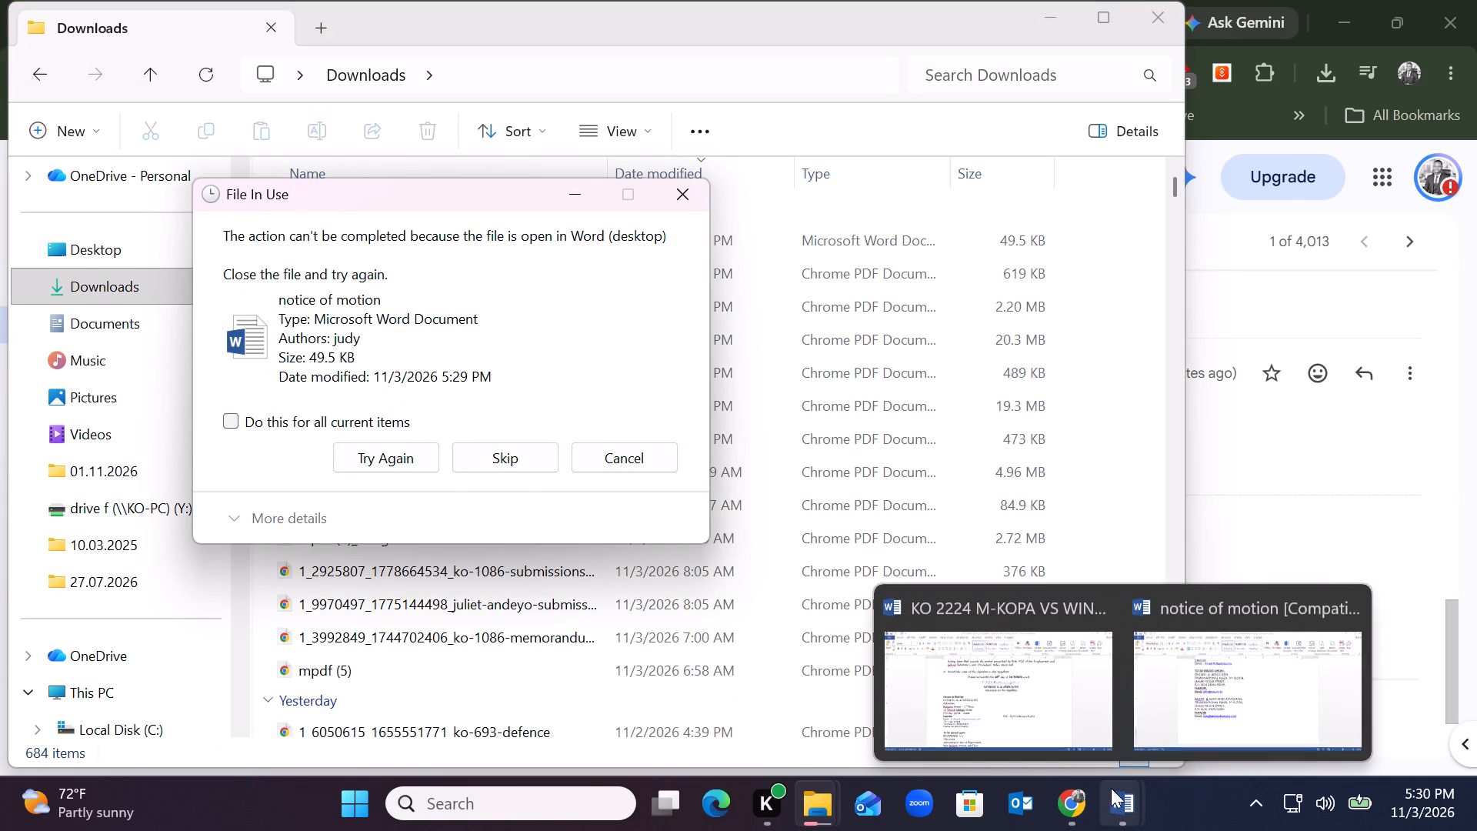
pyautogui.click(1348, 616)
pyautogui.click(1225, 611)
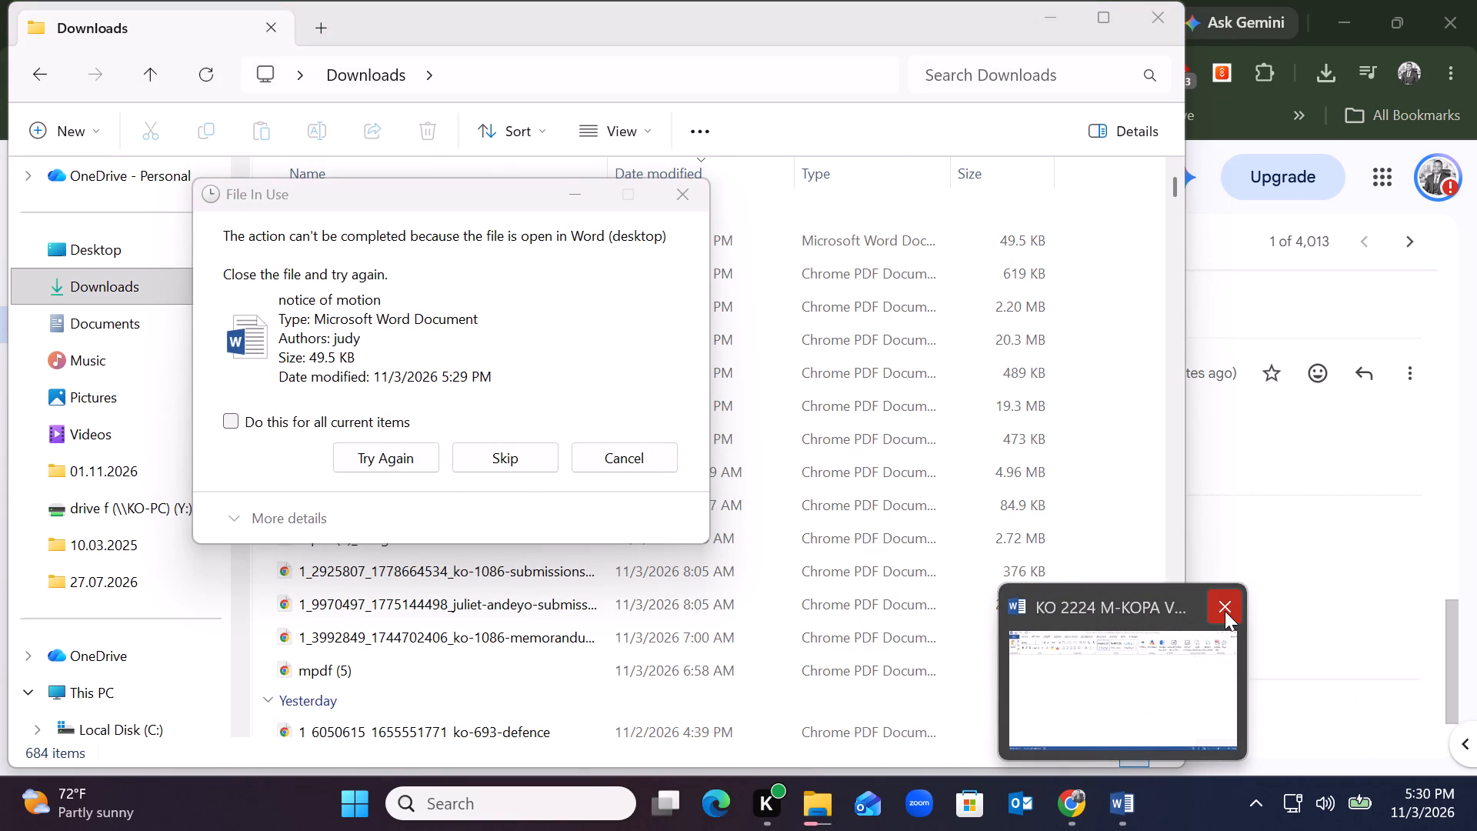
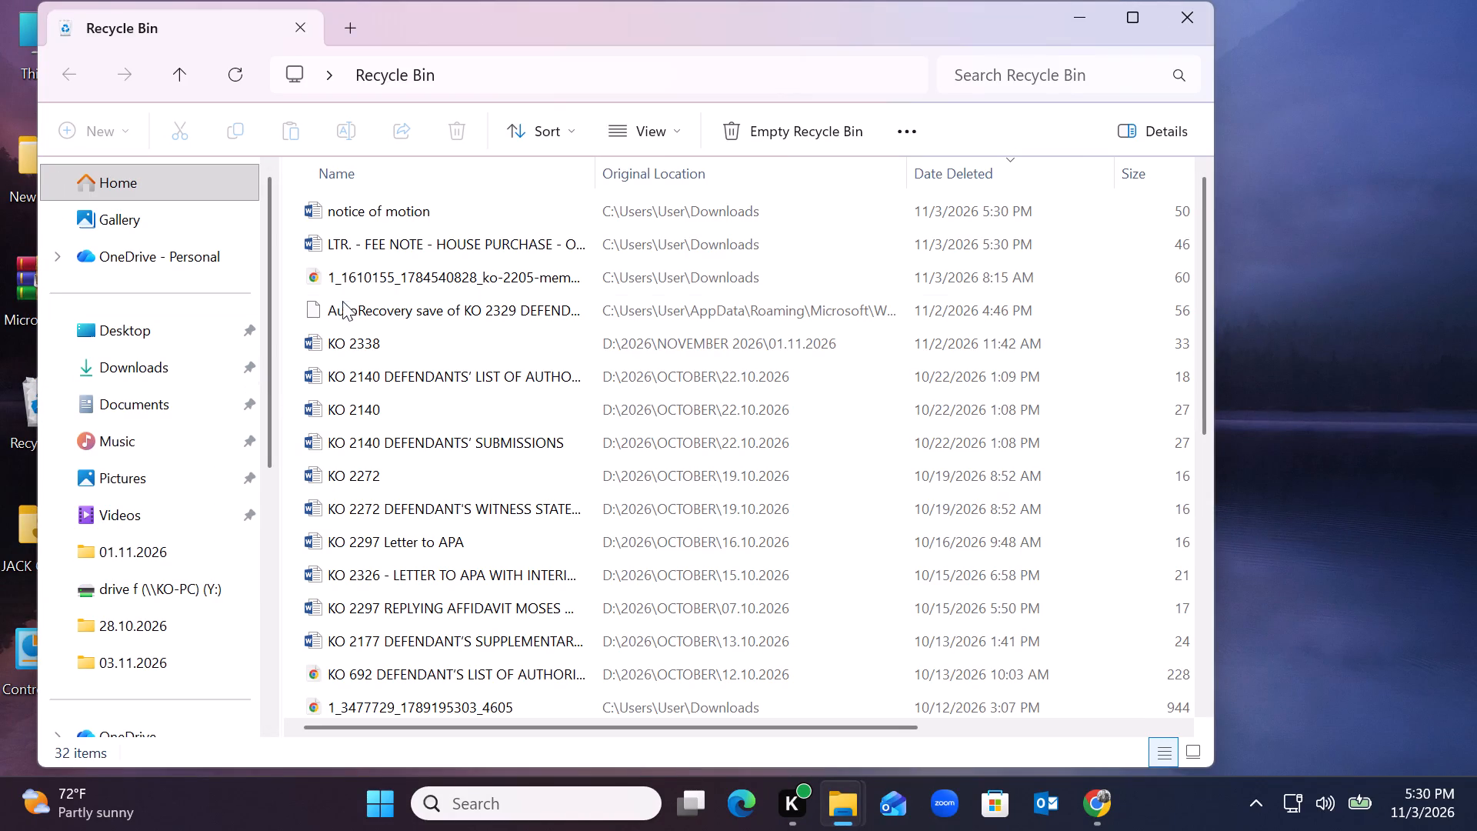
# Select the deleted notice of motion and house purchase fee note letter files together in the Recycle Bin.
pyautogui.moveTo(295, 195); pyautogui.dragTo(311, 246)
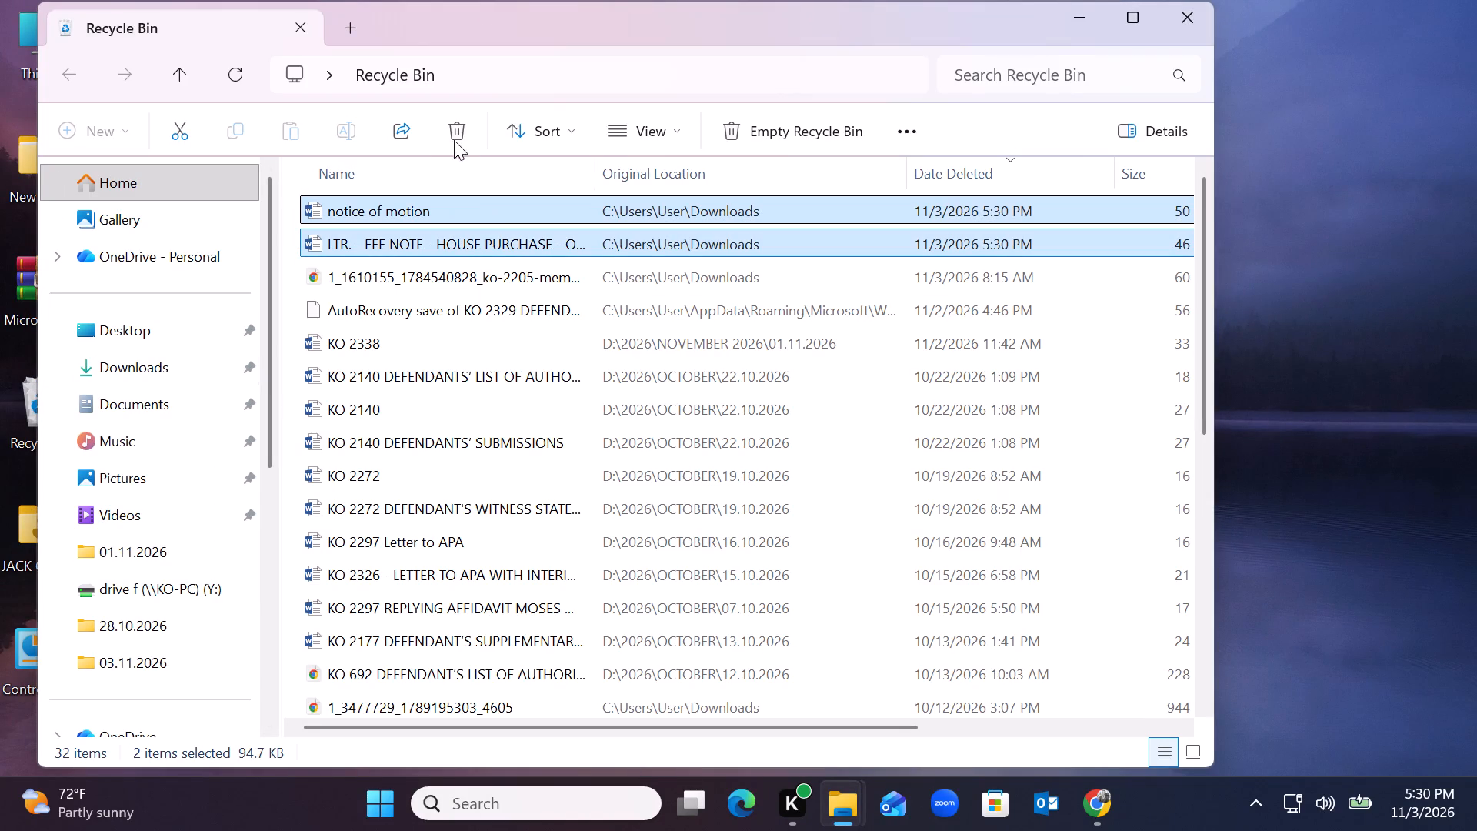